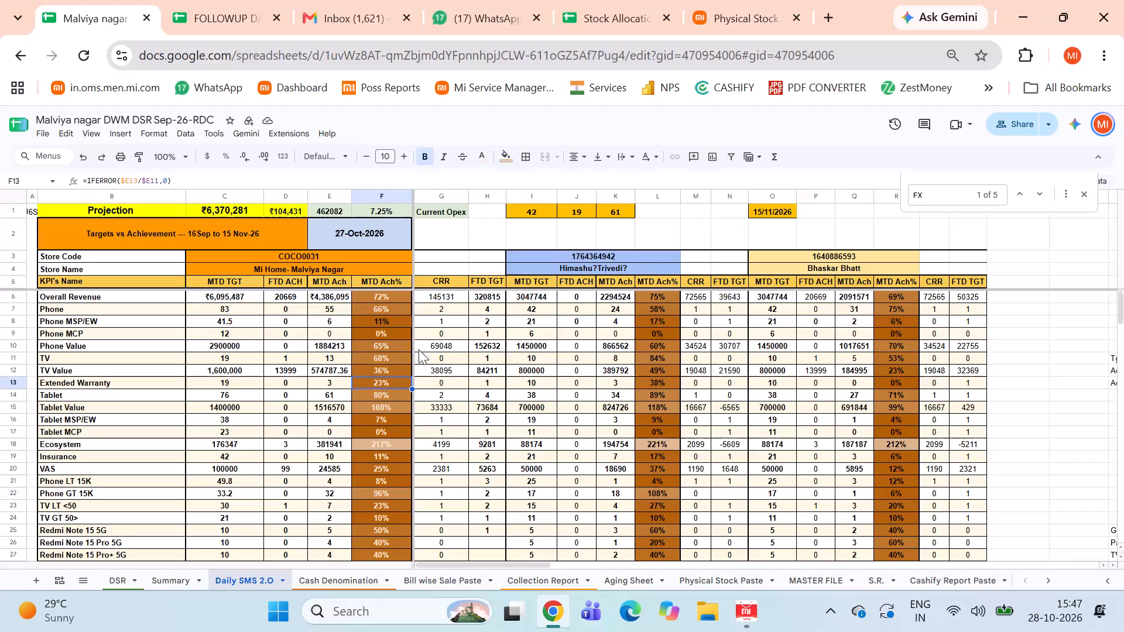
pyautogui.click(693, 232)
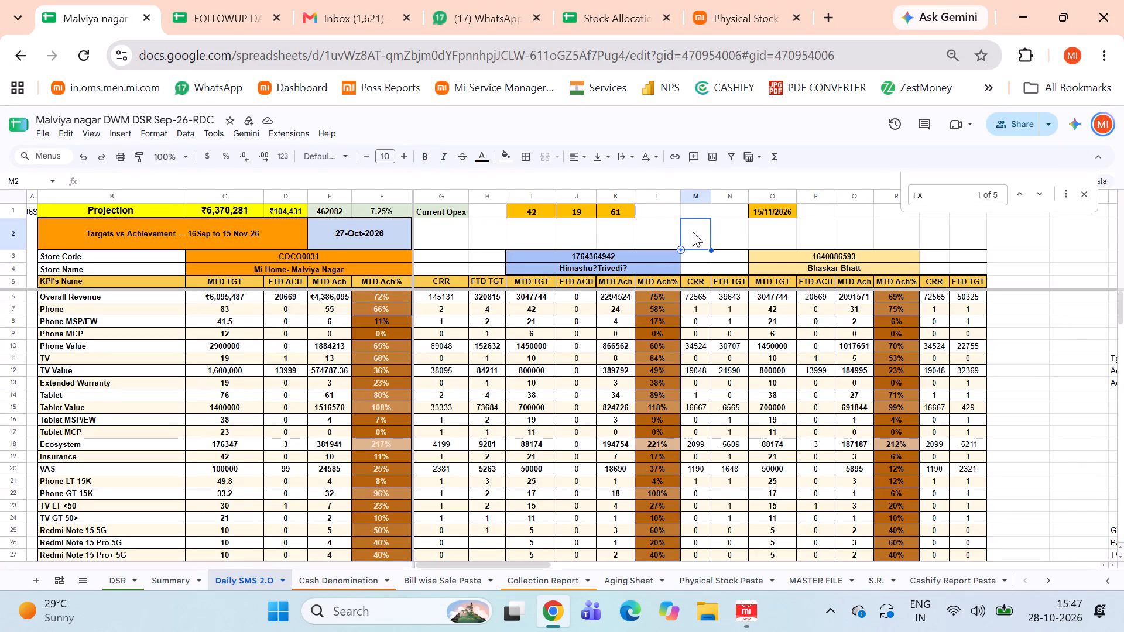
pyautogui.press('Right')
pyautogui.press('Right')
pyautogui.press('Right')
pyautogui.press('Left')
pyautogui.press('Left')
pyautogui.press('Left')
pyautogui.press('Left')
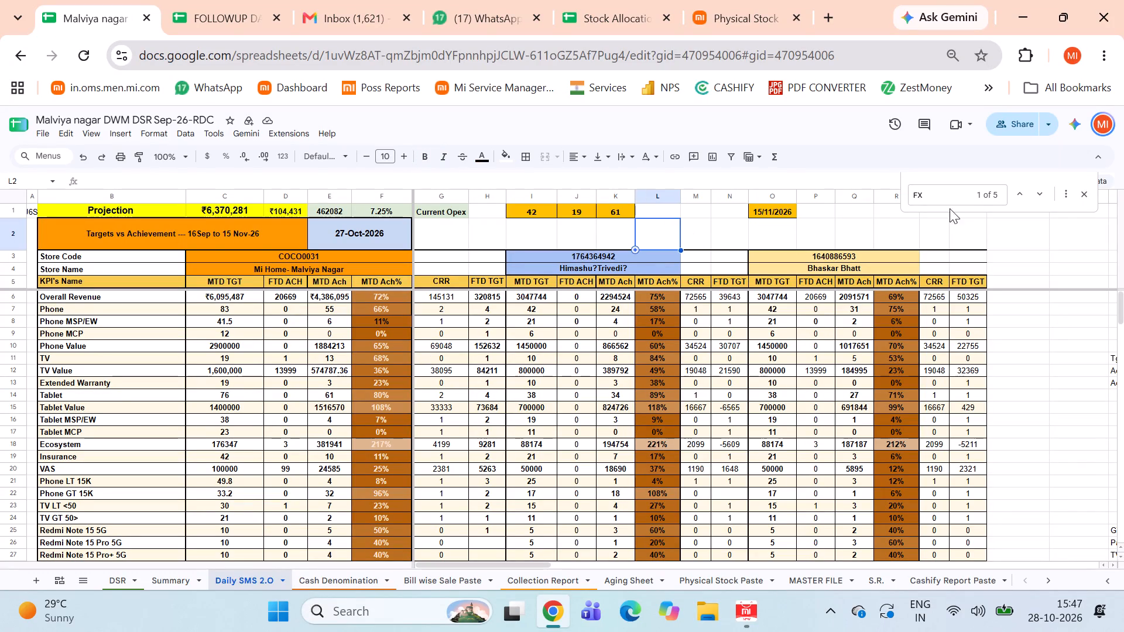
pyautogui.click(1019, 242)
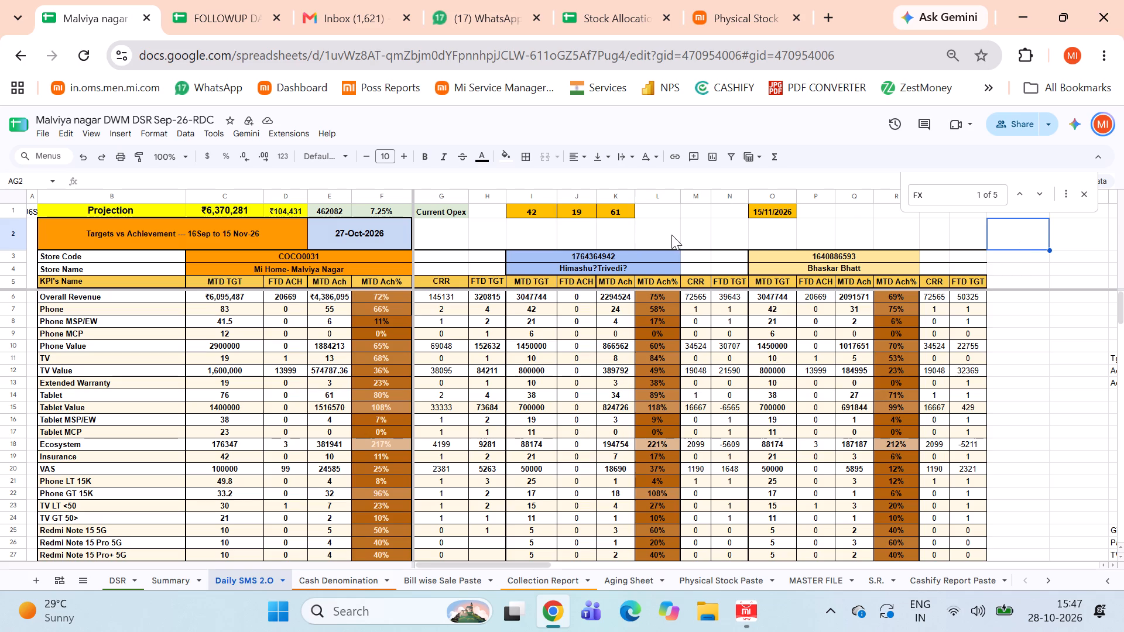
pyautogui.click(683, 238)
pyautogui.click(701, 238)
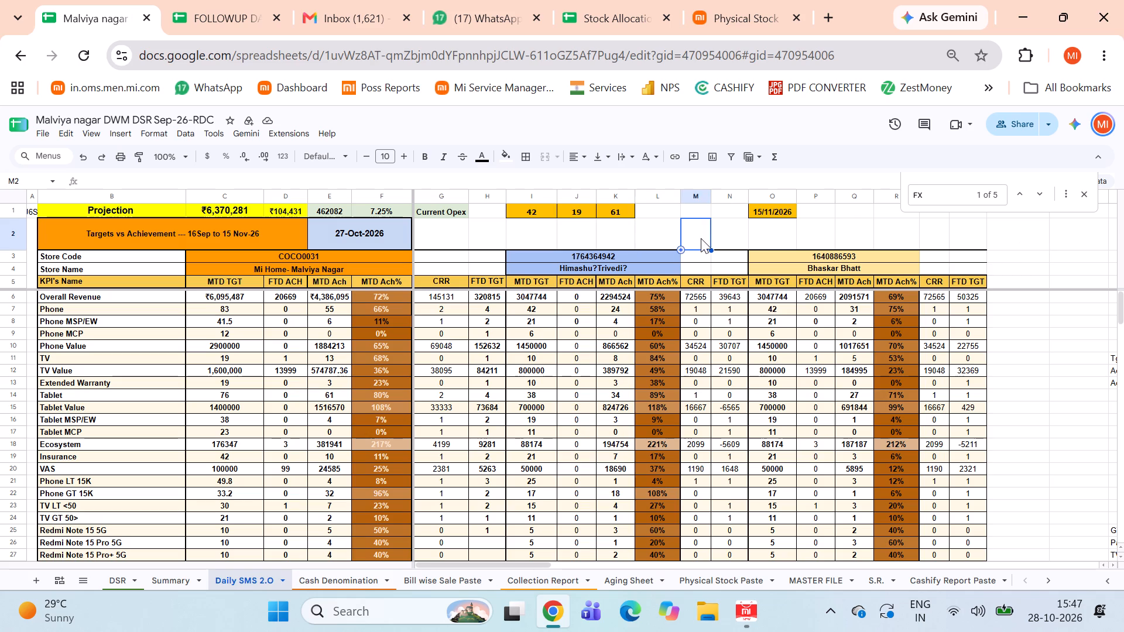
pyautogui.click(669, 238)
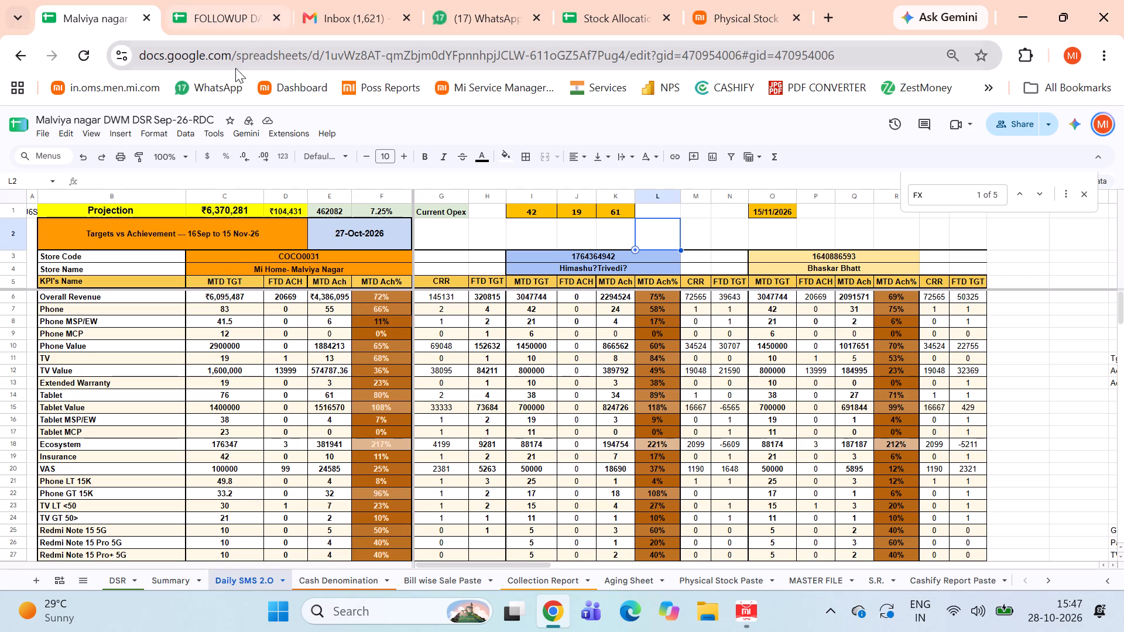
# Switch to the Store operation site and open the transfer order inquiry page.
pyautogui.click(735, 5)
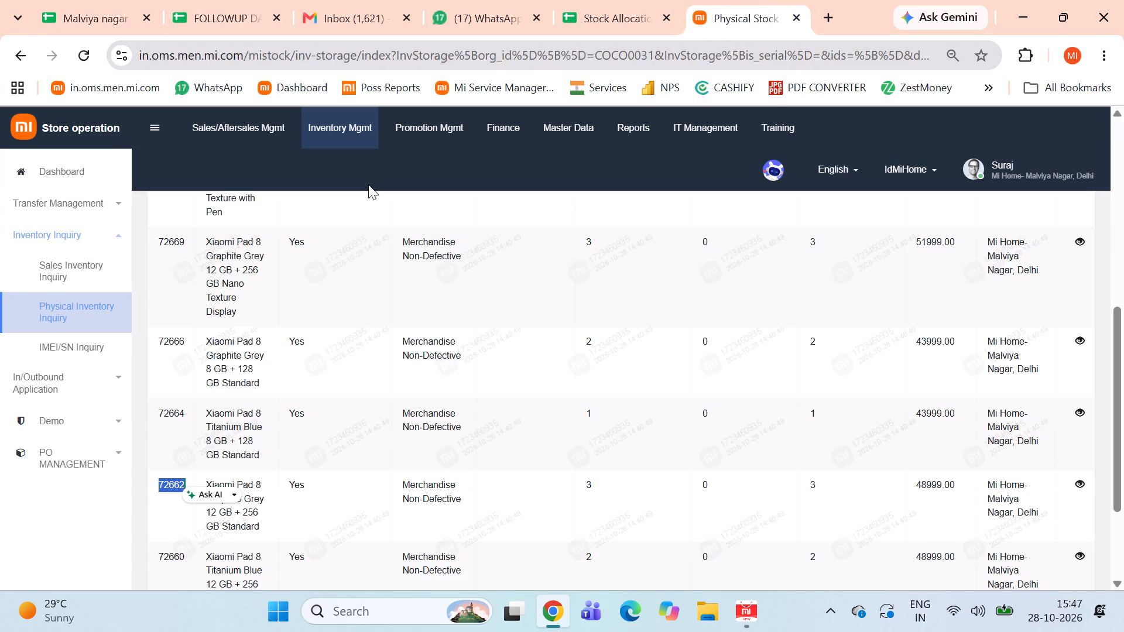
pyautogui.click(296, 290)
pyautogui.click(87, 318)
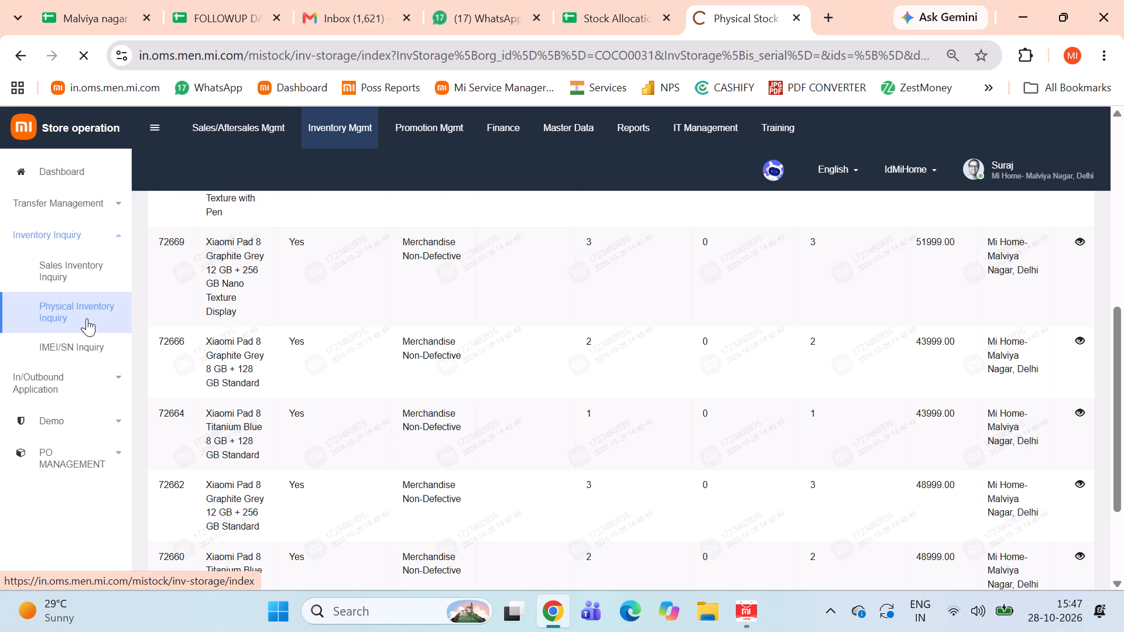
pyautogui.click(107, 205)
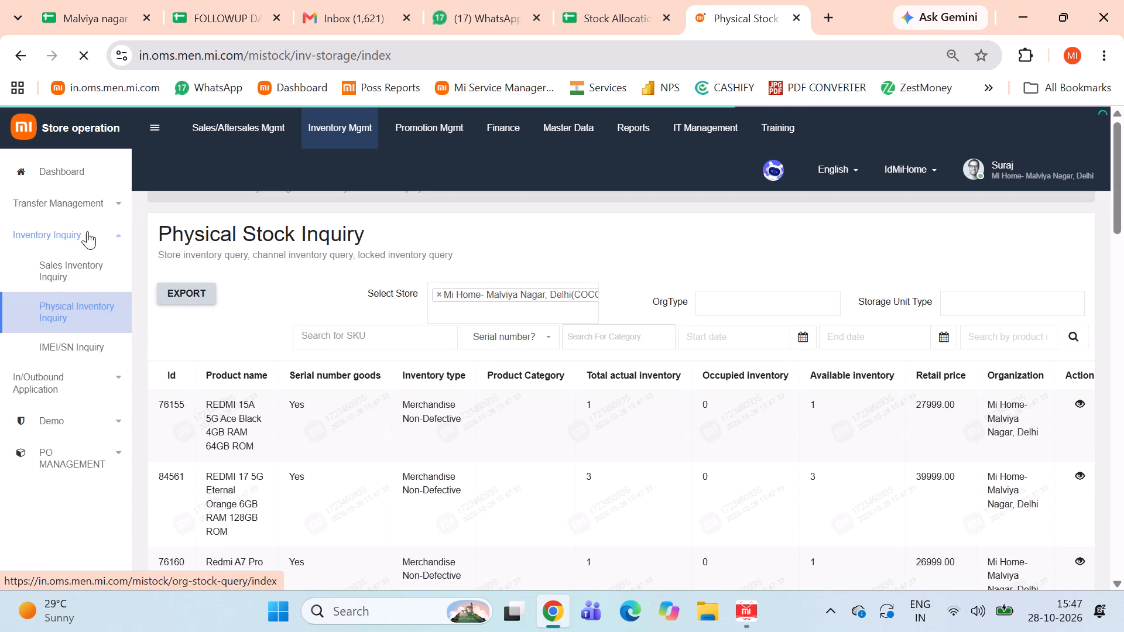
pyautogui.click(114, 198)
pyautogui.click(92, 277)
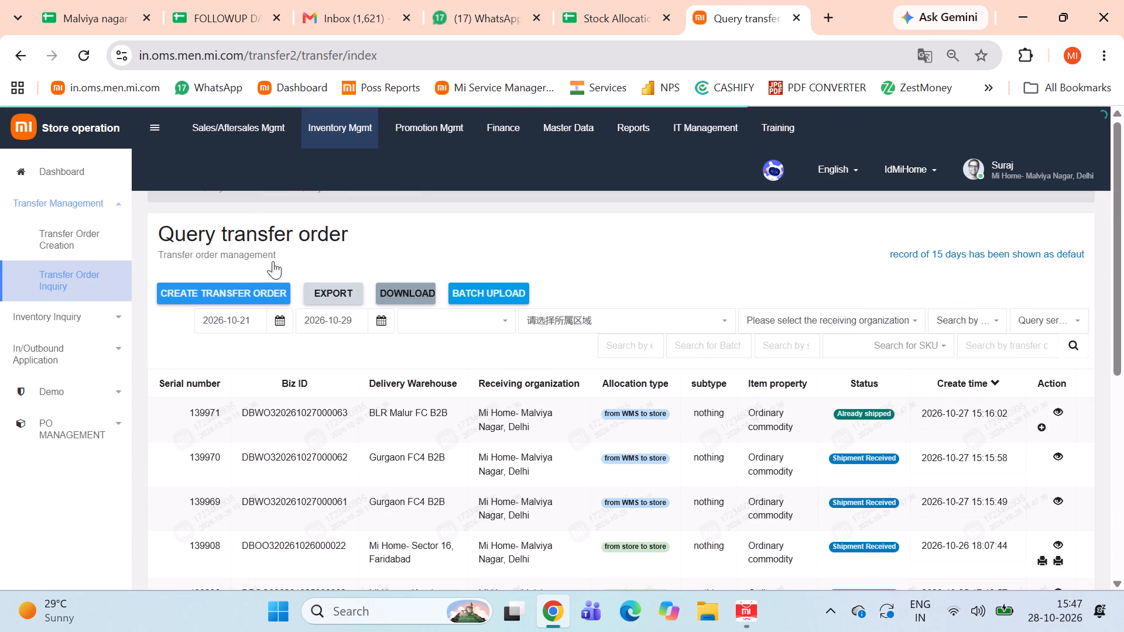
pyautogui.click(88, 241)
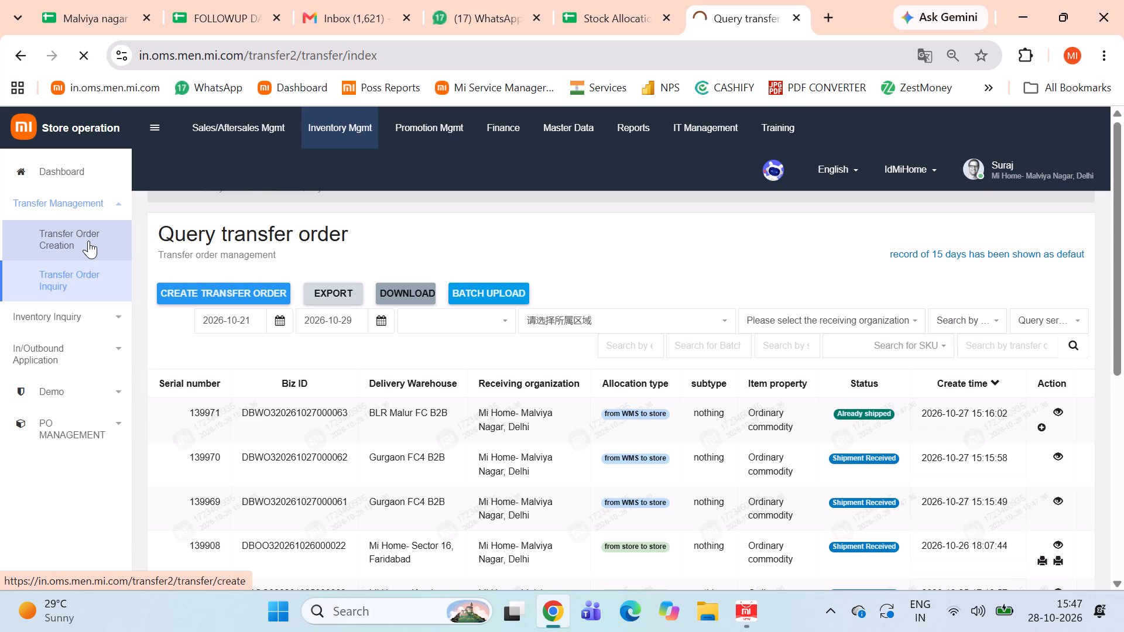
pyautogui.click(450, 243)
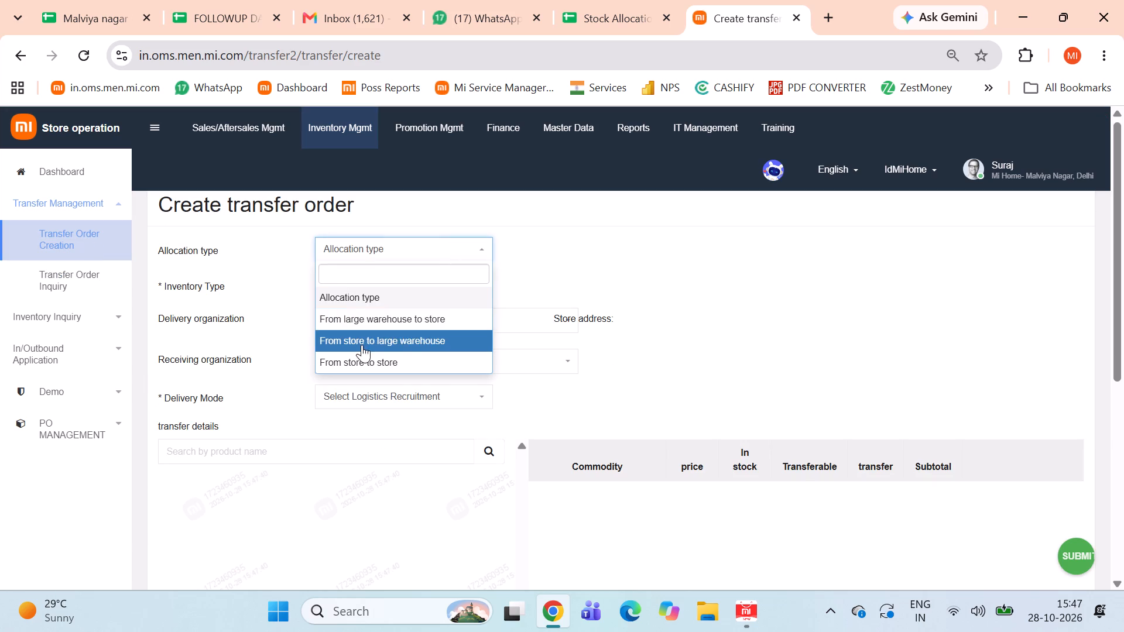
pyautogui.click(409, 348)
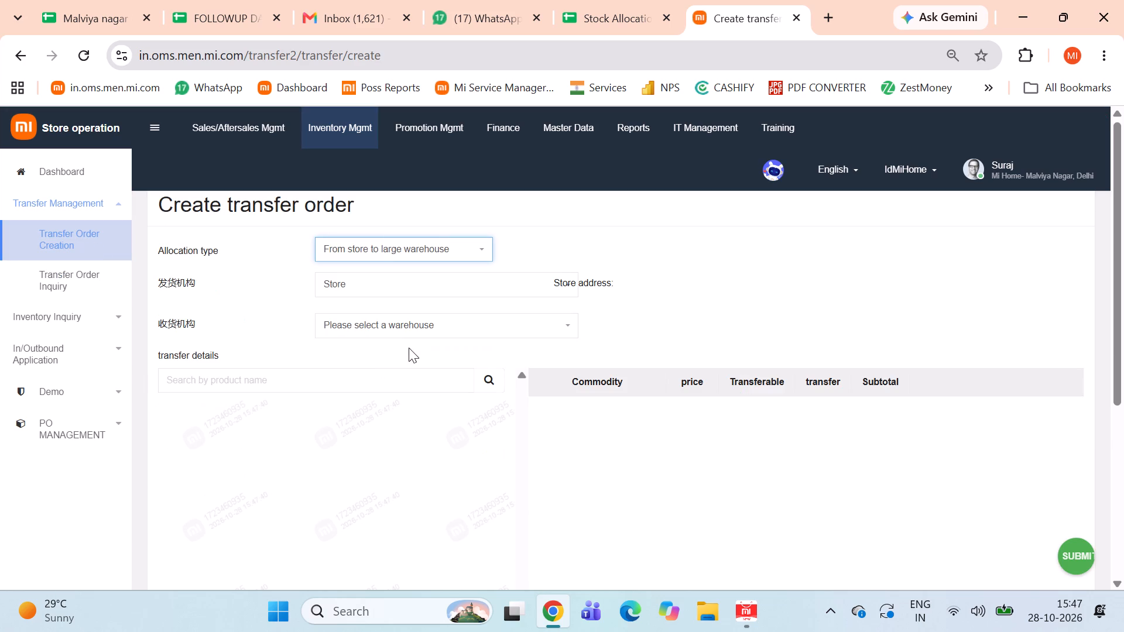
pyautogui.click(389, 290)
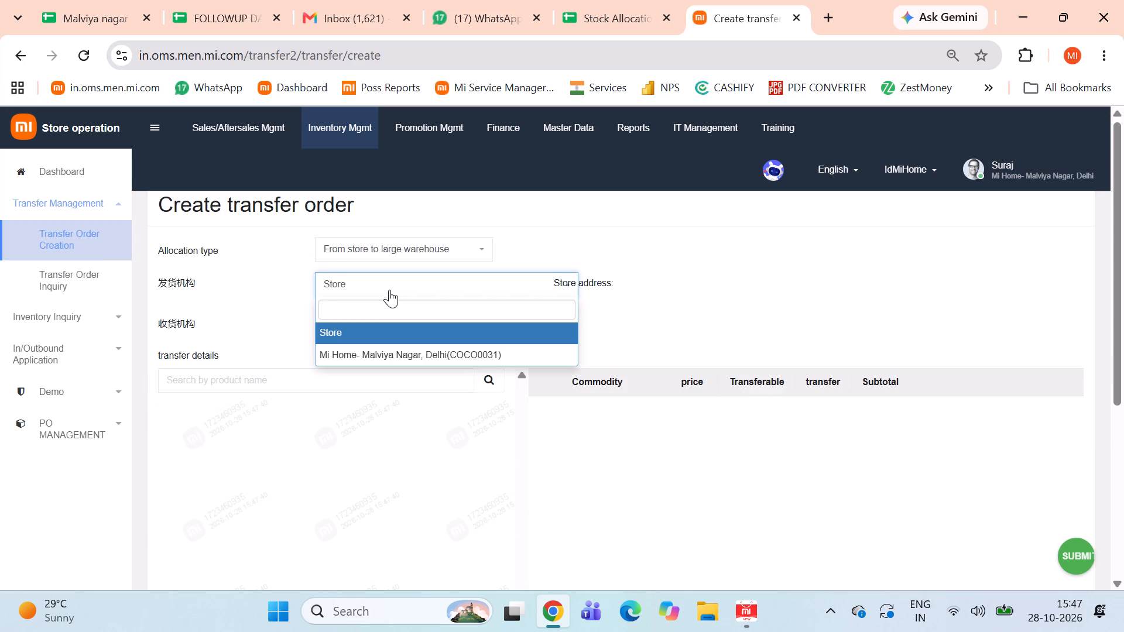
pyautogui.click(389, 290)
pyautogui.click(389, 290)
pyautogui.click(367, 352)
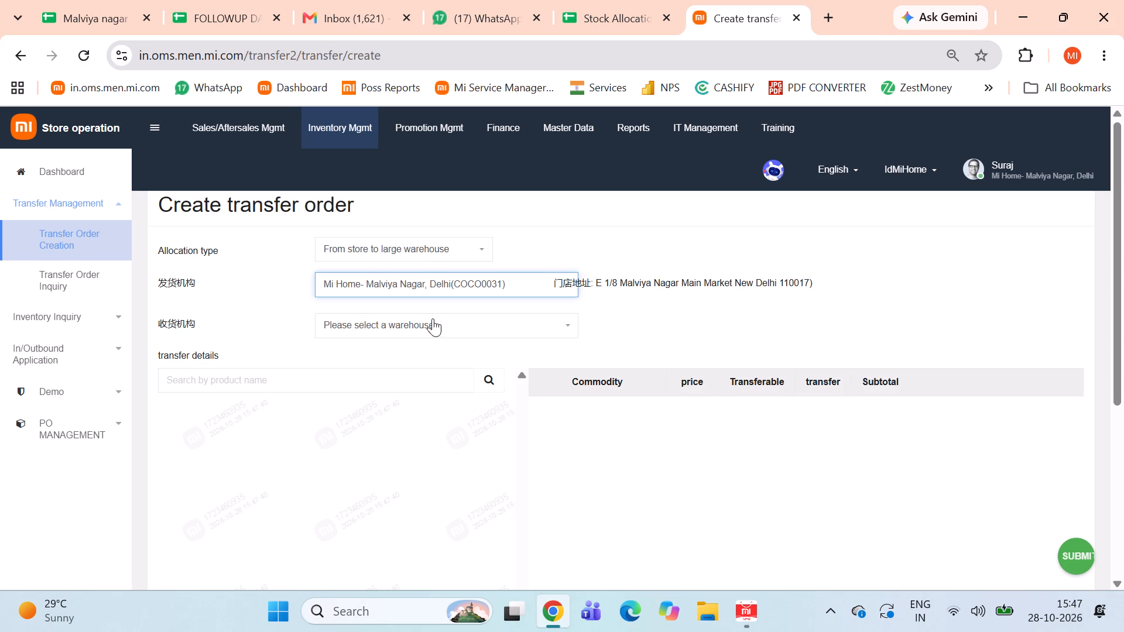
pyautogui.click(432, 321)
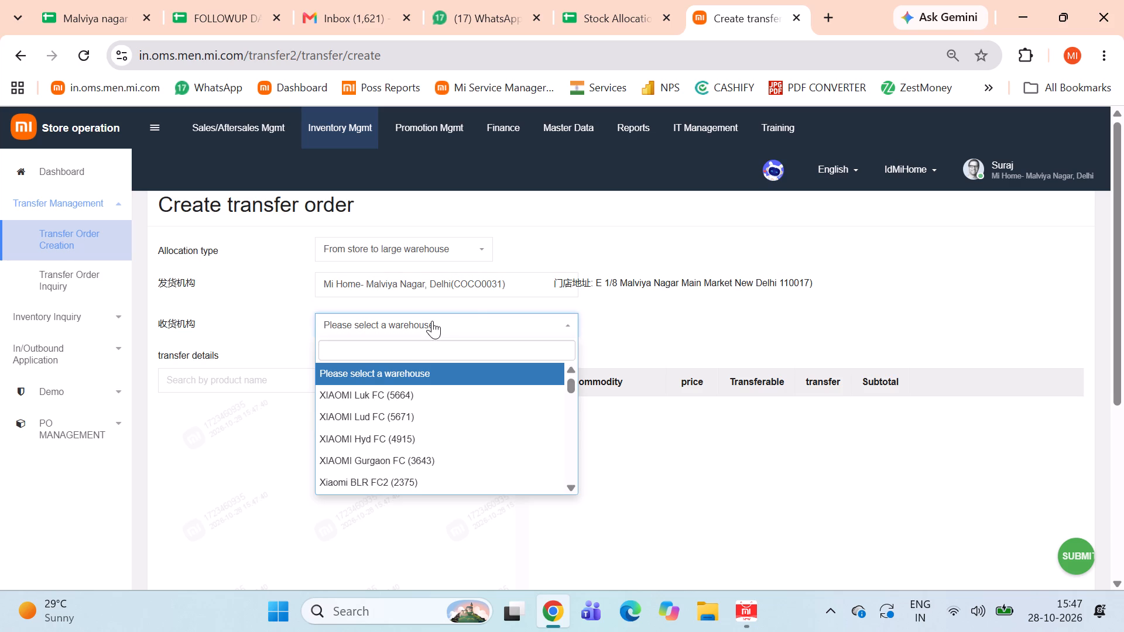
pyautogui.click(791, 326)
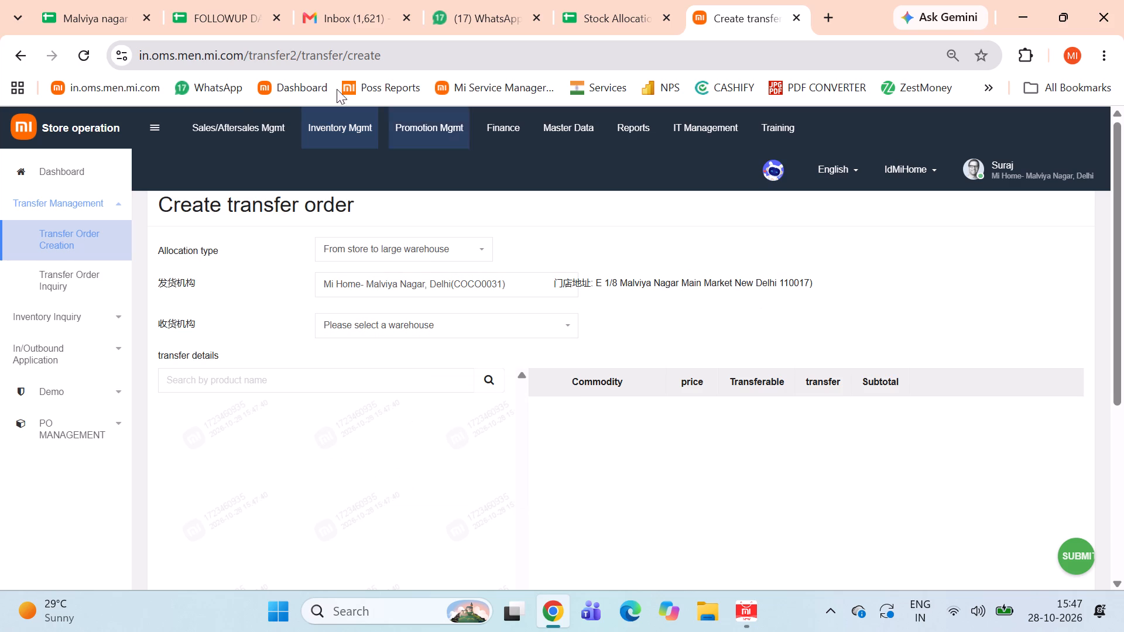
# Search the transfer order inquiry for orders dated from 2026-06-01 to 2026-06-30.
pyautogui.click(43, 292)
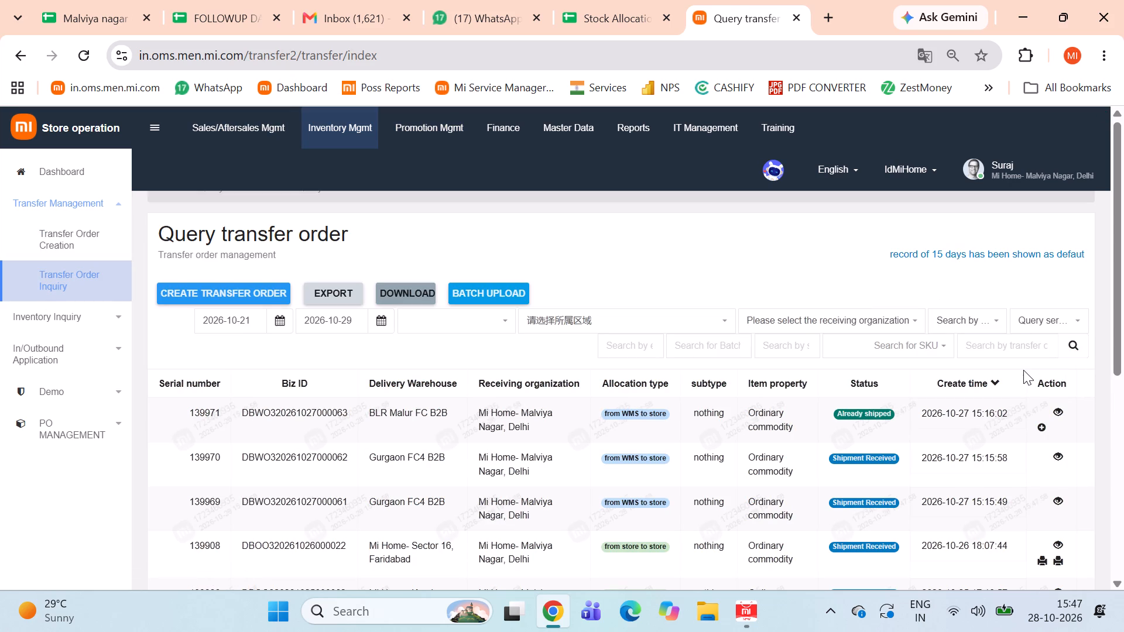
pyautogui.scroll(-1, 1022, 369)
pyautogui.scroll(3, 1022, 369)
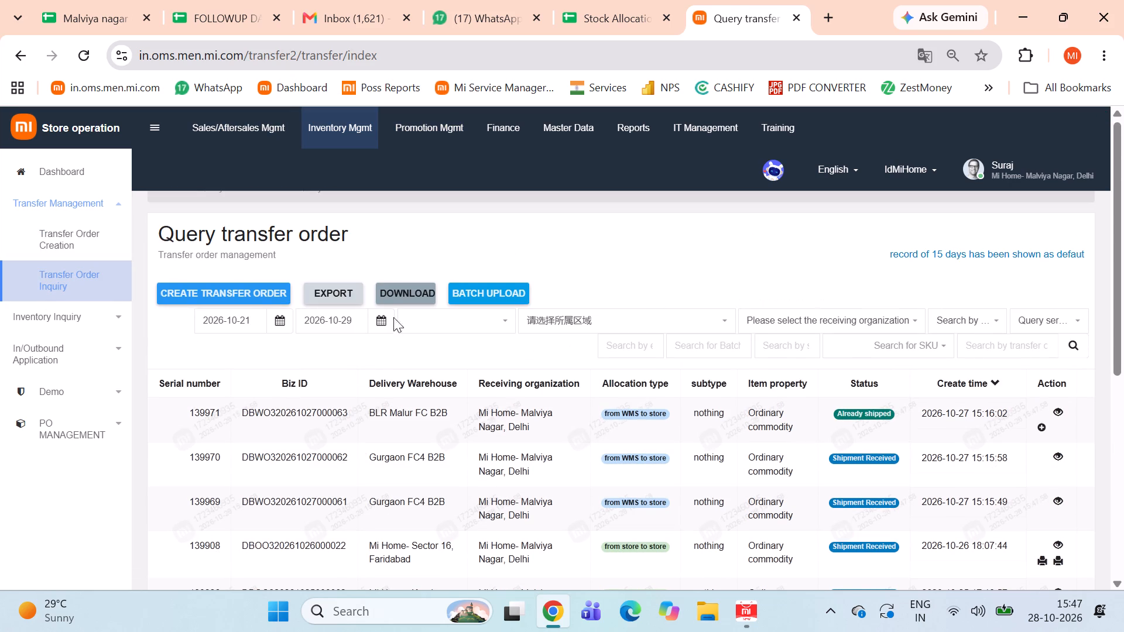
pyautogui.click(272, 325)
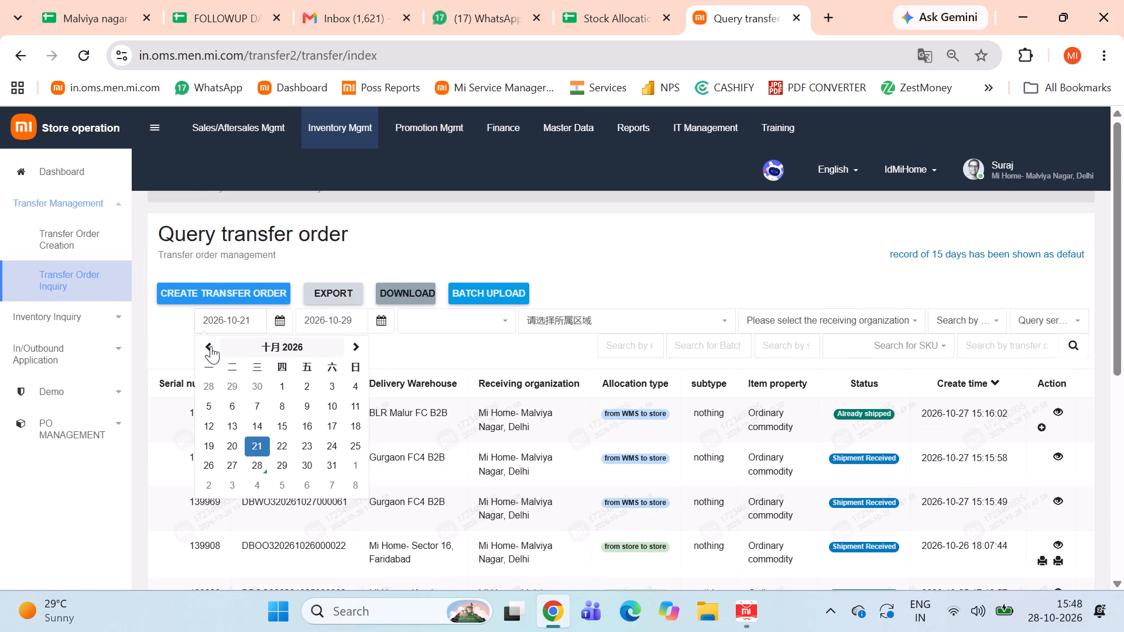
pyautogui.tripleClick(211, 346)
pyautogui.click(211, 346)
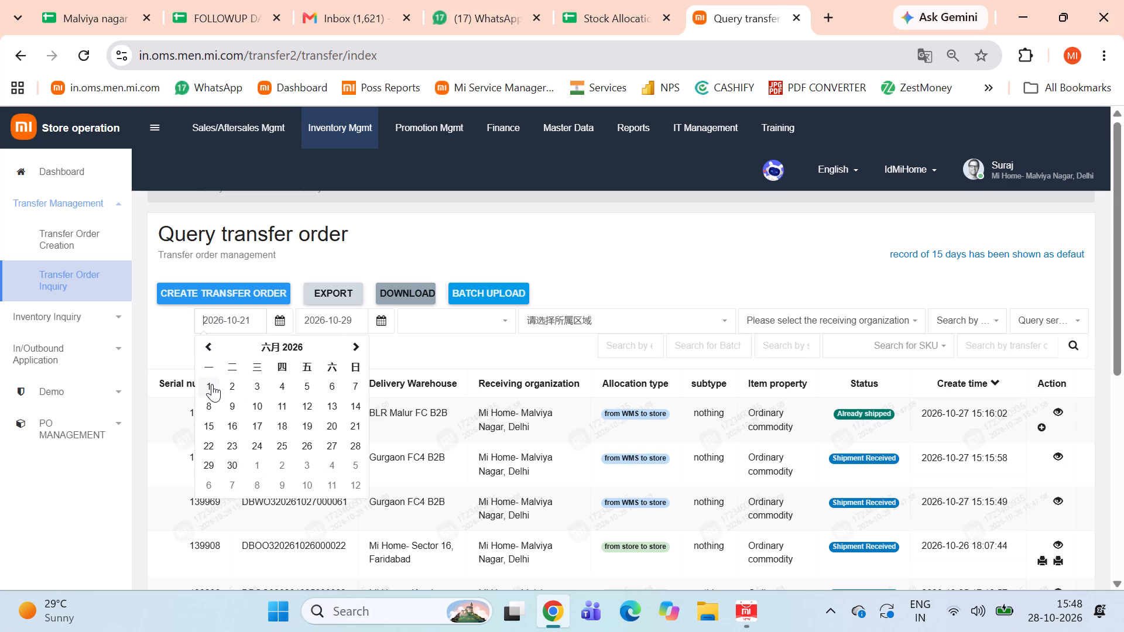
pyautogui.click(208, 384)
pyautogui.click(379, 322)
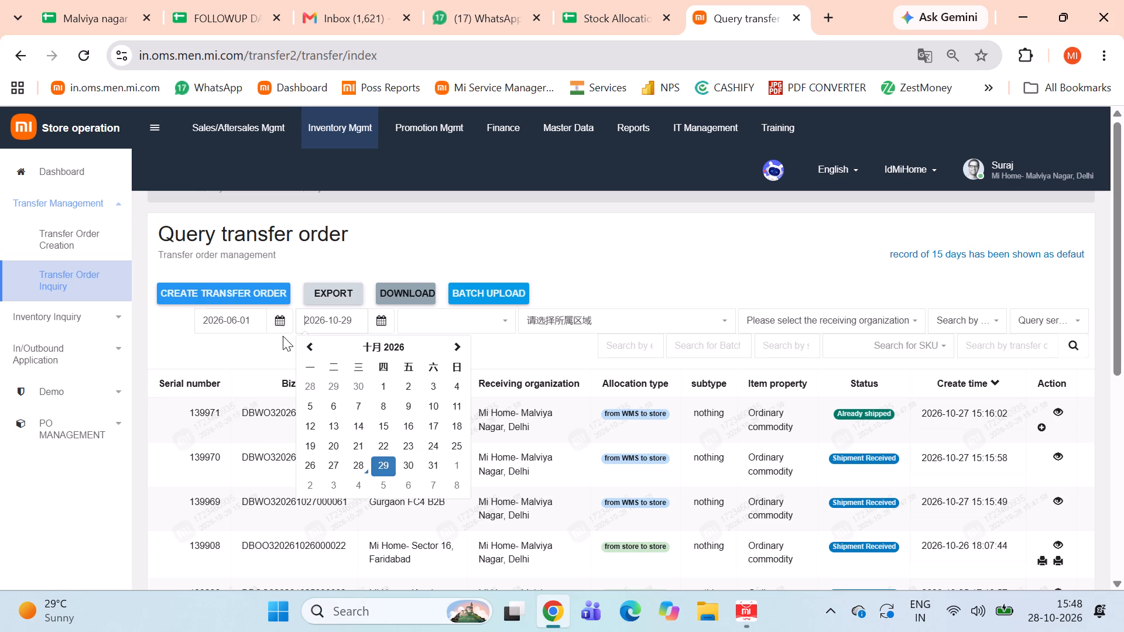
pyautogui.tripleClick(306, 346)
pyautogui.click(306, 346)
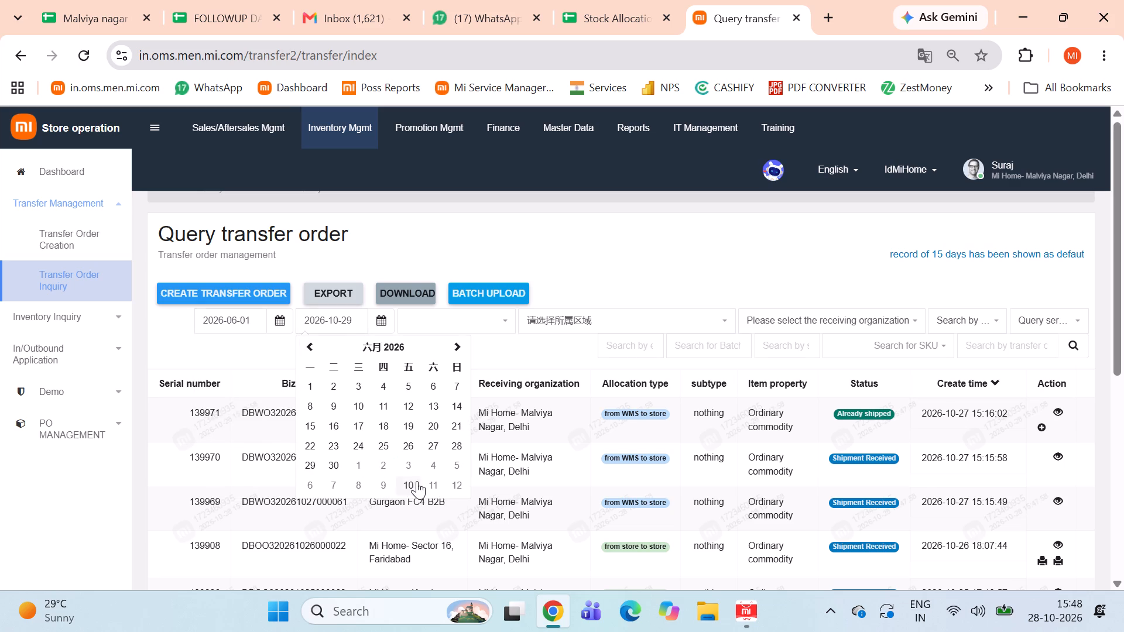
pyautogui.click(328, 468)
pyautogui.click(1078, 348)
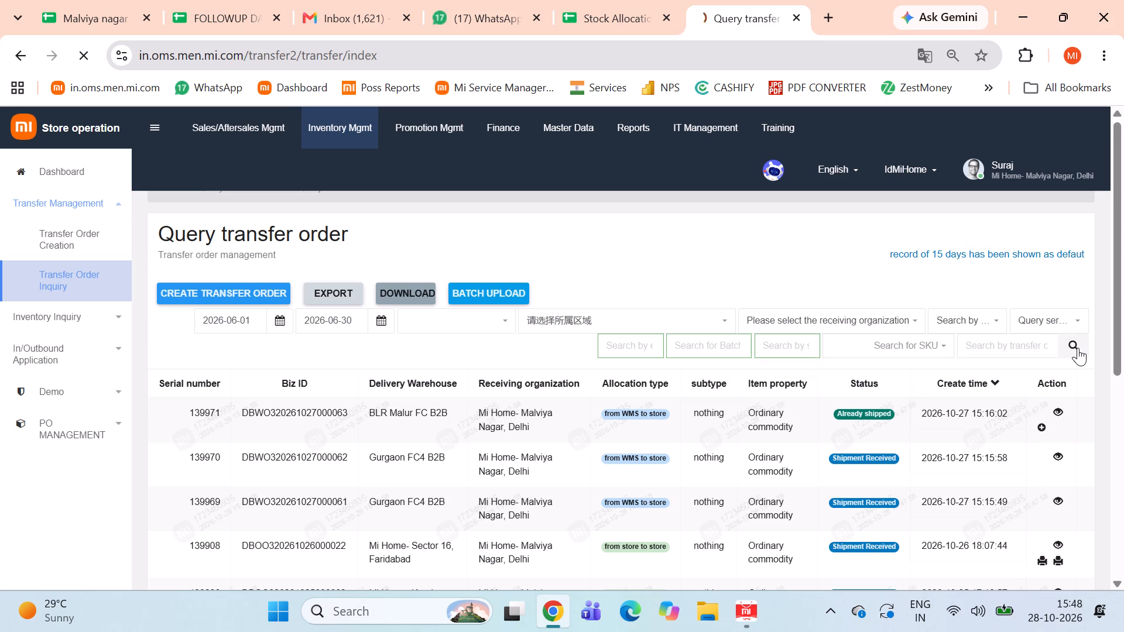
pyautogui.scroll(-1, 821, 423)
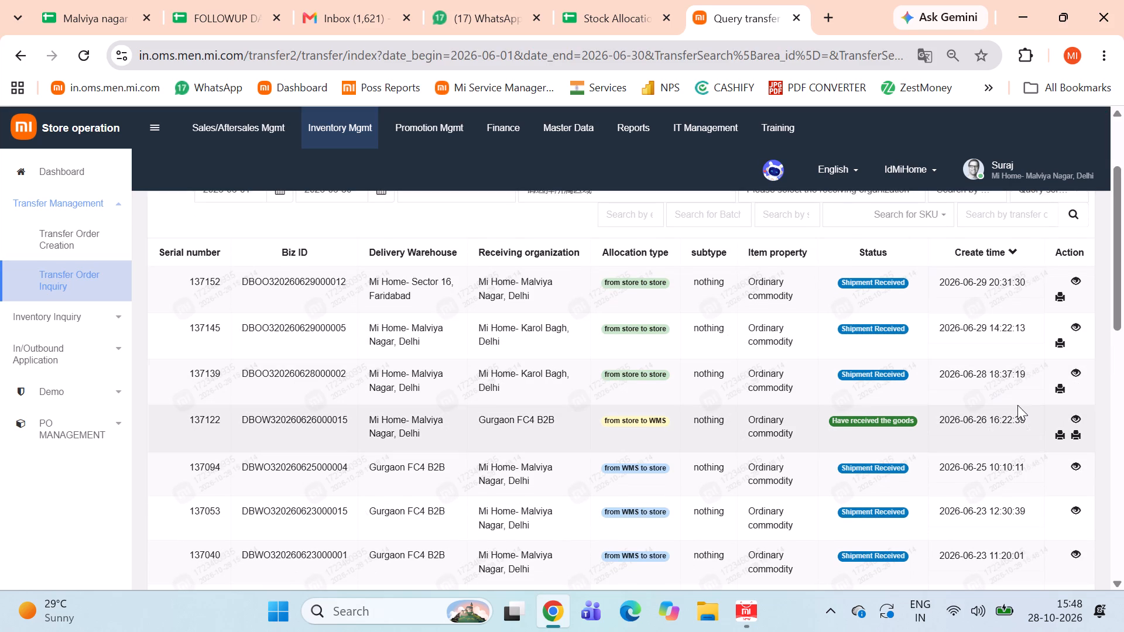
pyautogui.click(1073, 414)
pyautogui.scroll(-1, 942, 417)
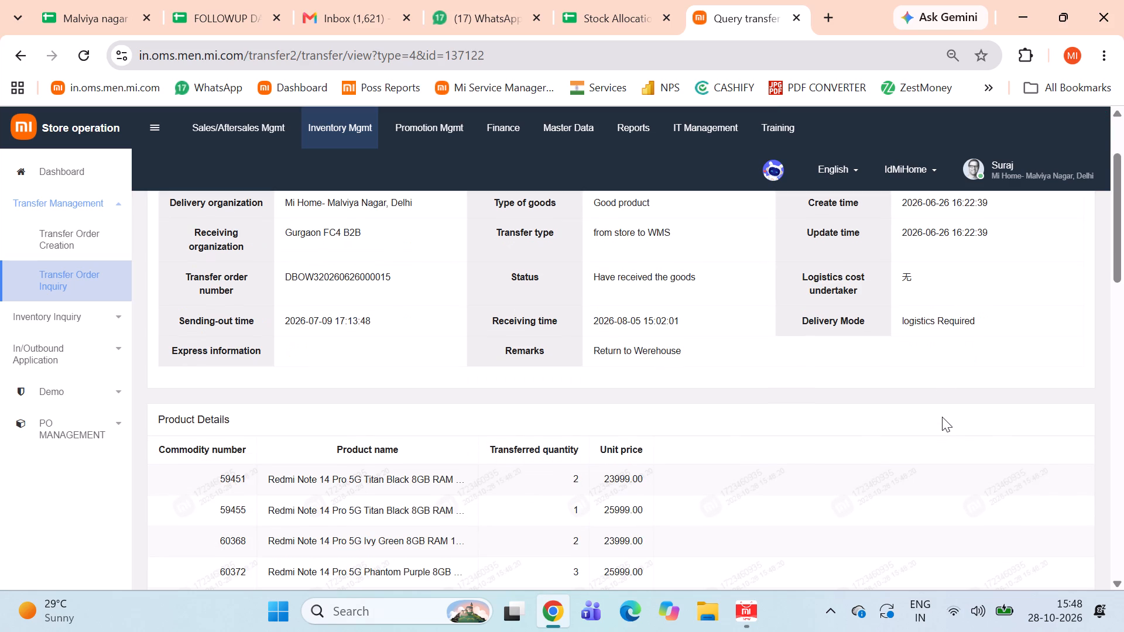
pyautogui.scroll(-1, 942, 417)
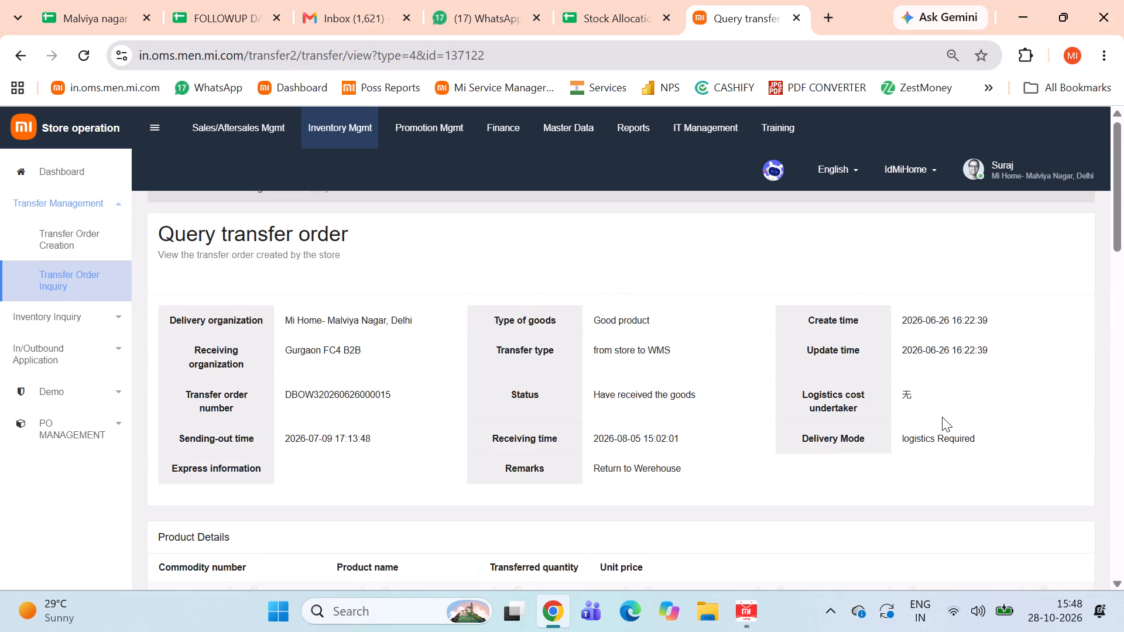
pyautogui.tripleClick(320, 351)
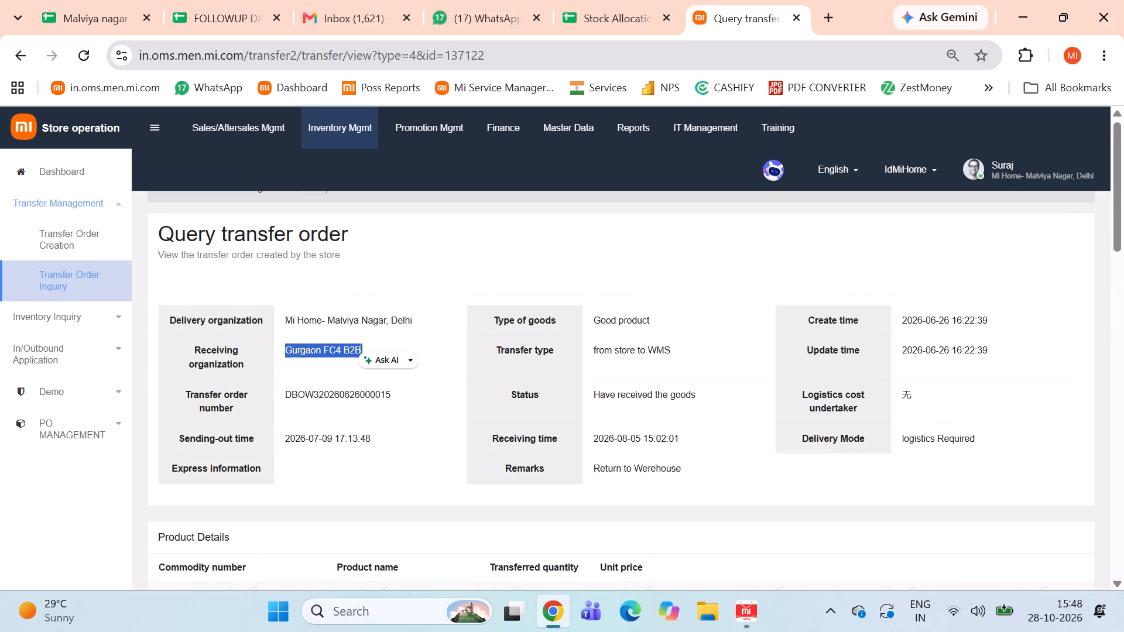
pyautogui.hotkey('ctrl', 'c')
pyautogui.hotkey('ctrl', 'c')
pyautogui.hscroll(1, 320, 351)
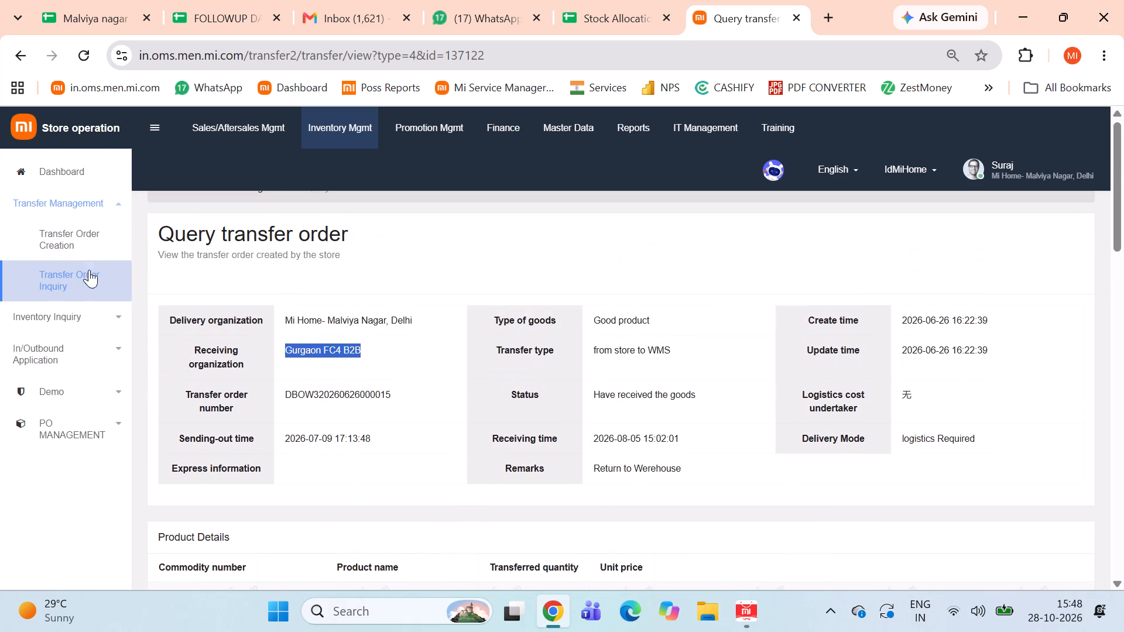
# Start a new transfer order from store to large warehouse, delivering from Mi Home- Malviya Nagar, Delhi(COCO0031) to Gurgaon FC4 B2B (56704).
pyautogui.click(81, 248)
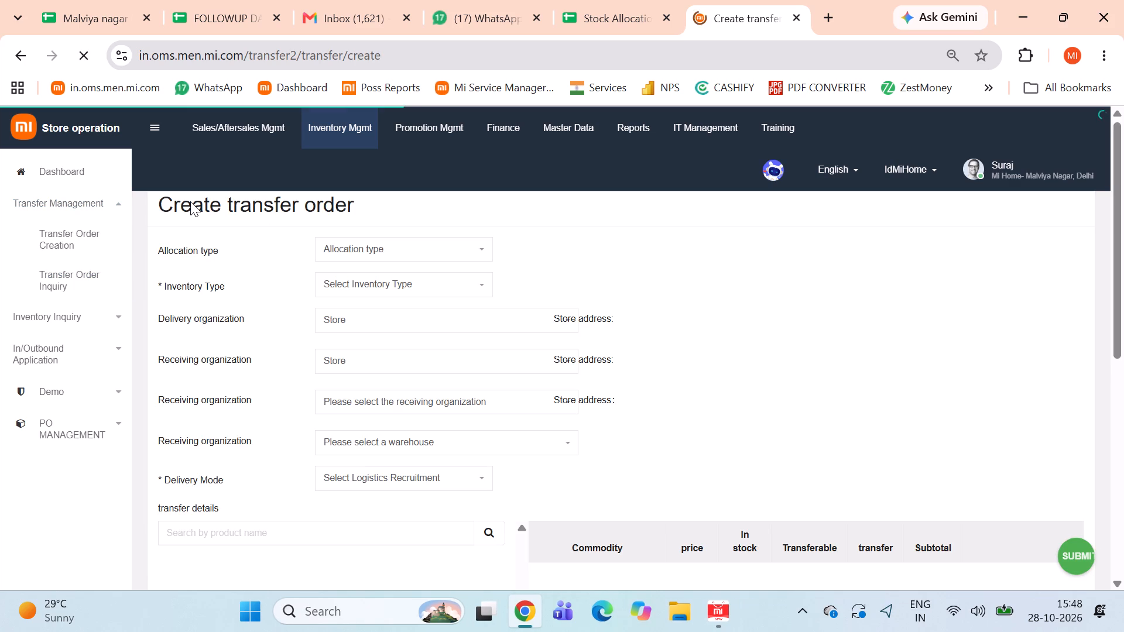
pyautogui.click(459, 248)
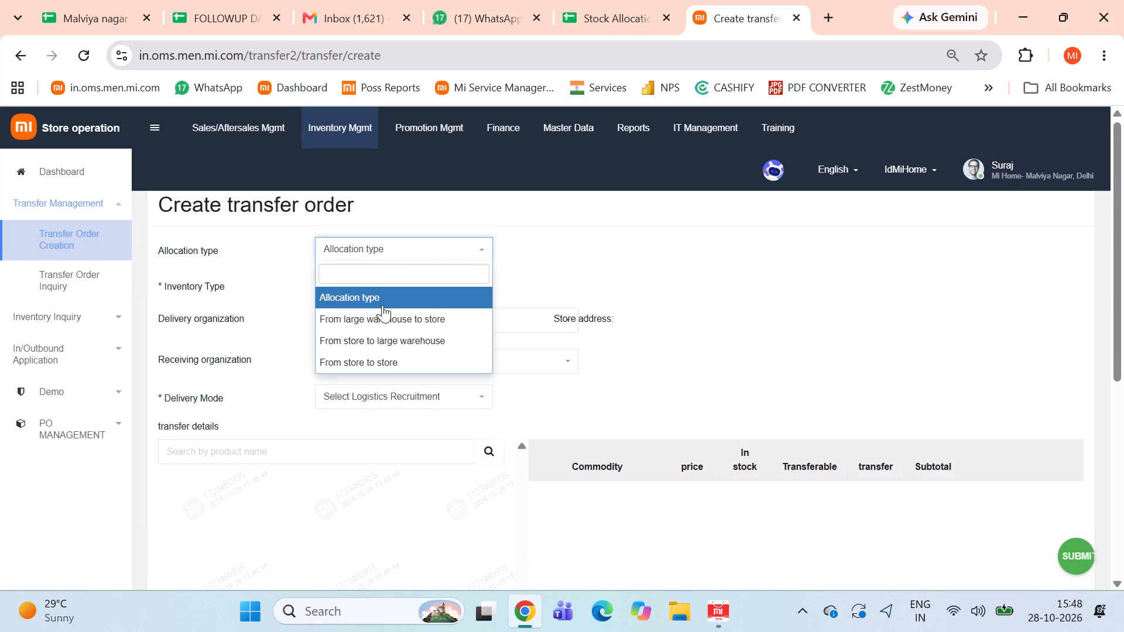
pyautogui.click(359, 341)
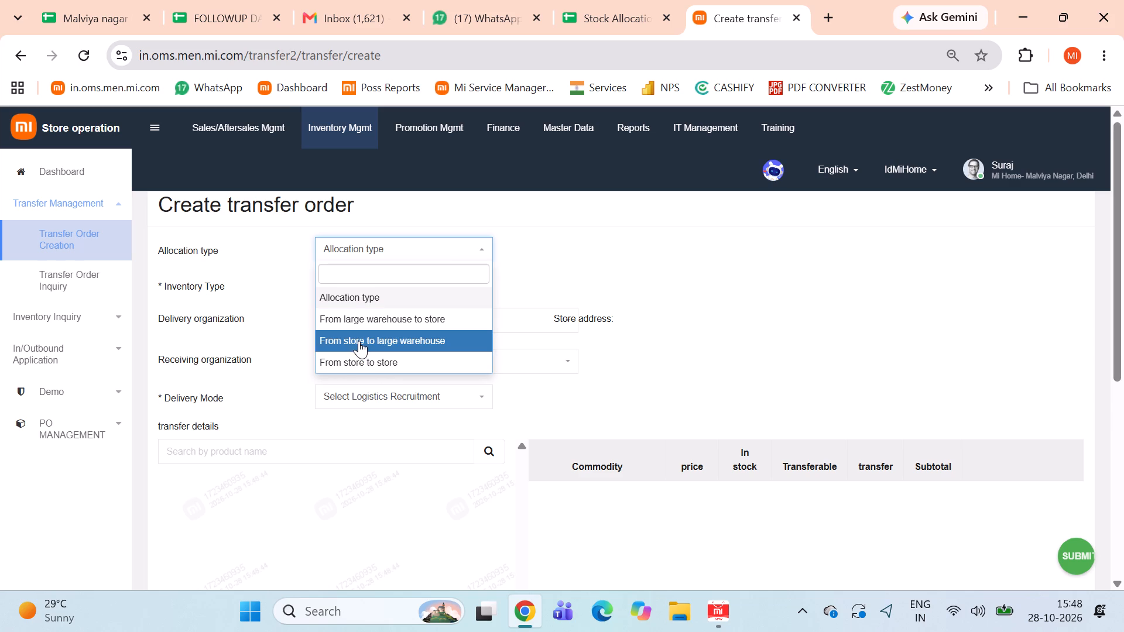
pyautogui.click(368, 287)
pyautogui.click(385, 356)
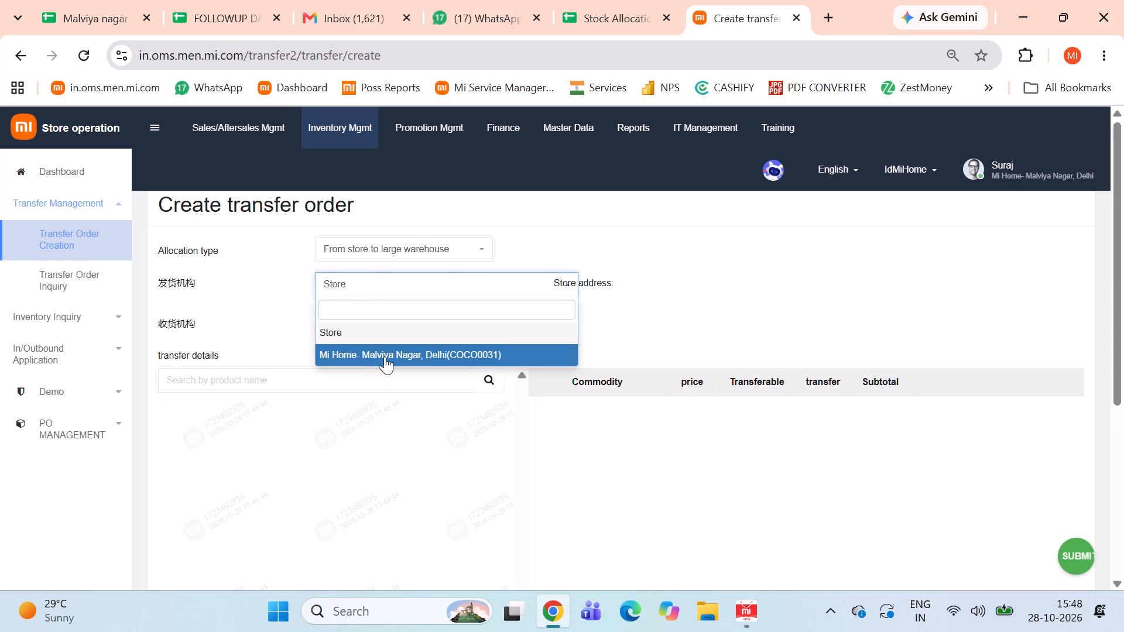
pyautogui.click(402, 322)
pyautogui.hotkey('ctrl', 'v')
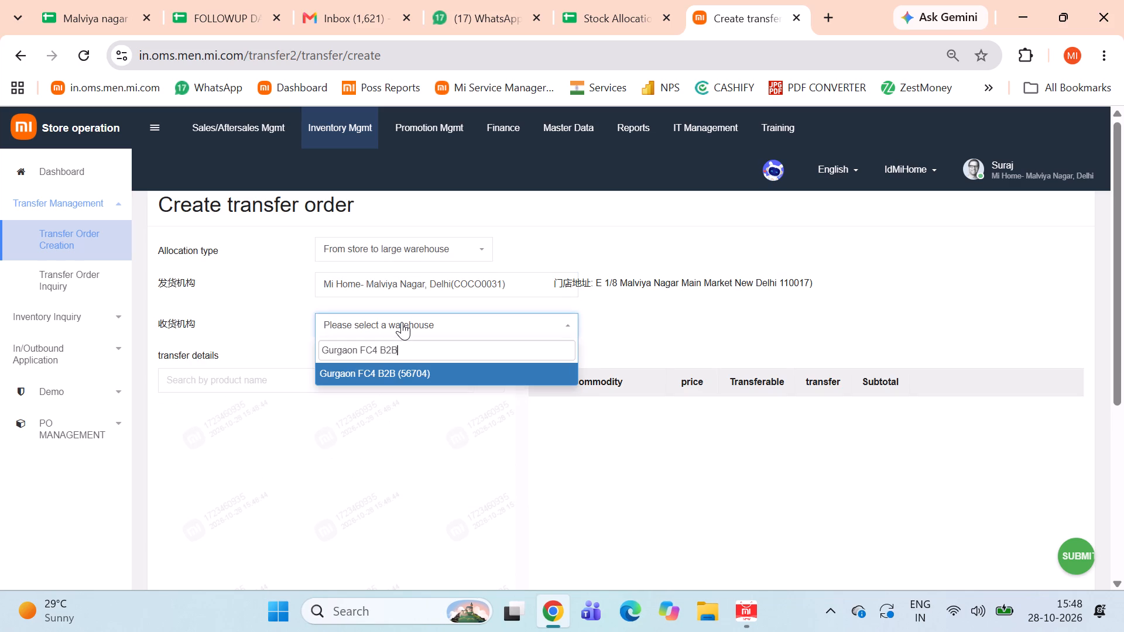
pyautogui.click(418, 373)
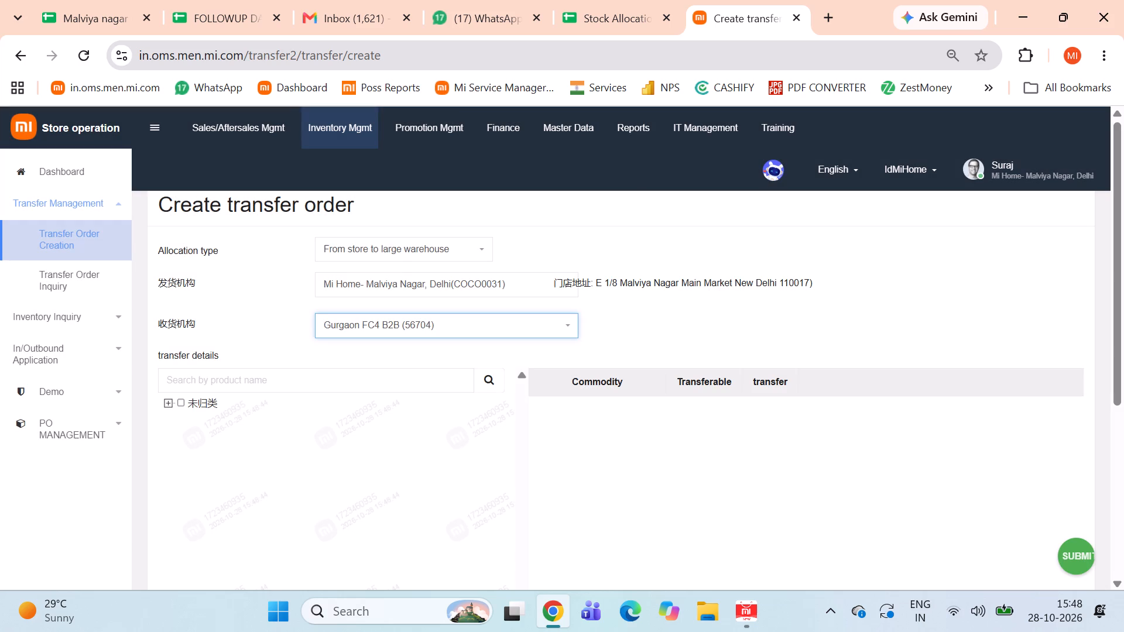
# Begin a product search in the transfer details of the new order.
pyautogui.click(418, 373)
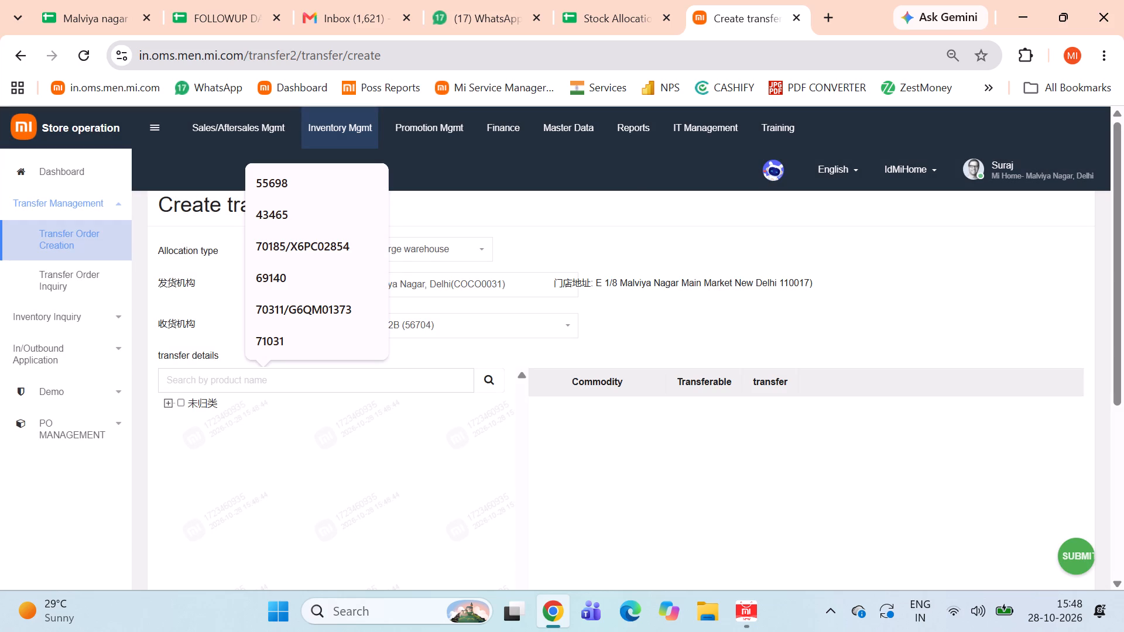
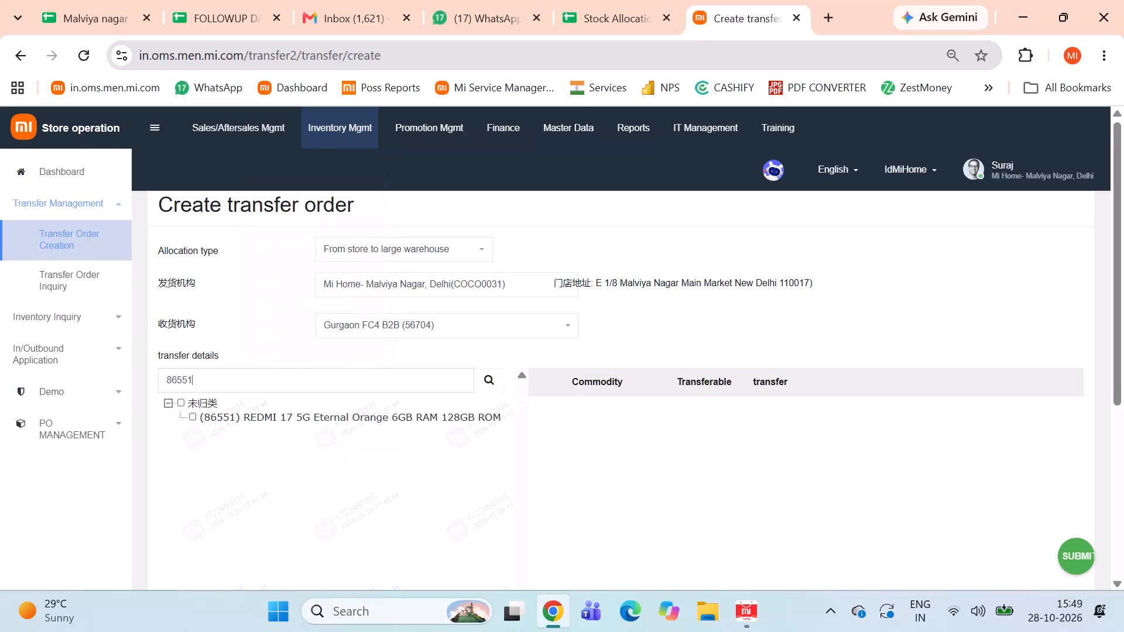
# Add products 86551 (REDMI 17 5G Eternal Orange) and 87080 (REDMI Note 17 Pro 5G Purple Vibe) to the transfer details, clearing the product search.
pyautogui.click(194, 417)
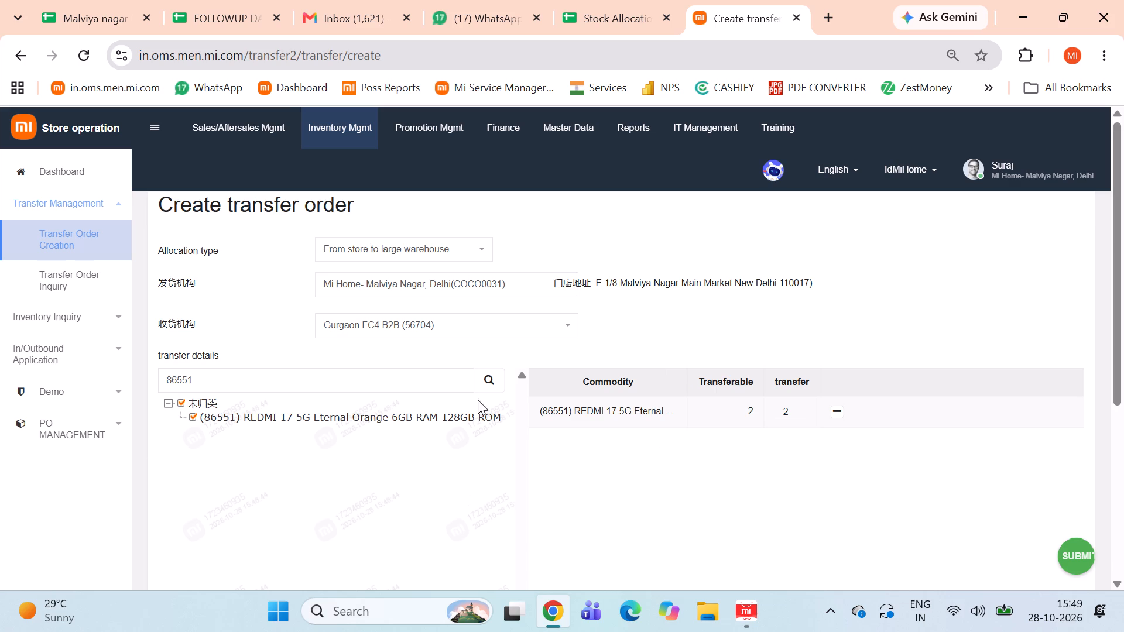
pyautogui.tripleClick(454, 379)
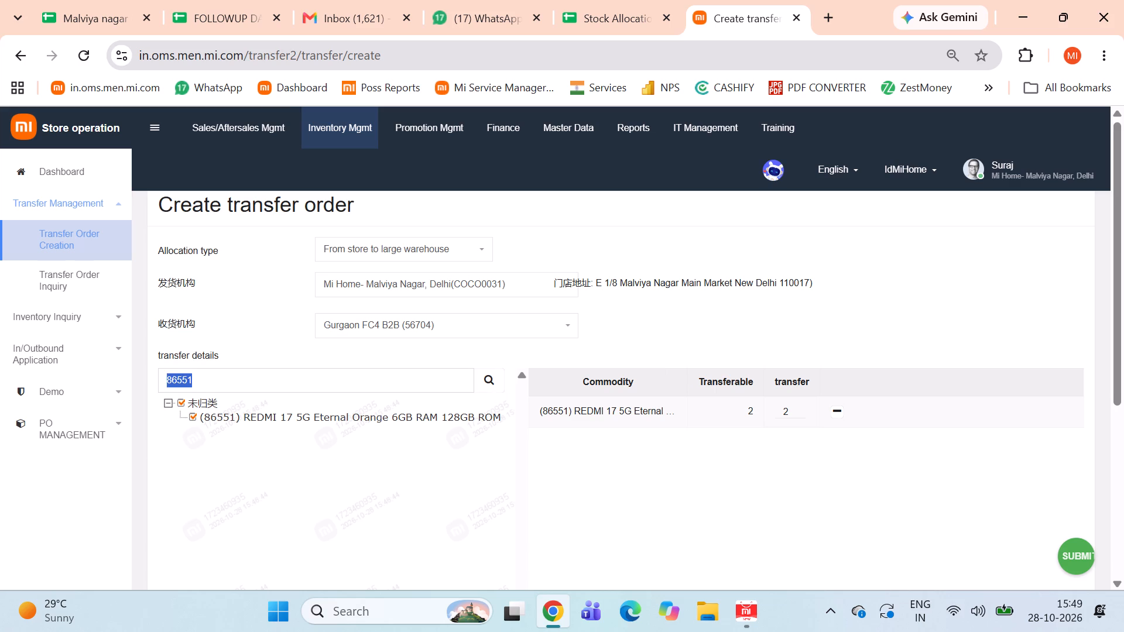
pyautogui.press('BackSpace')
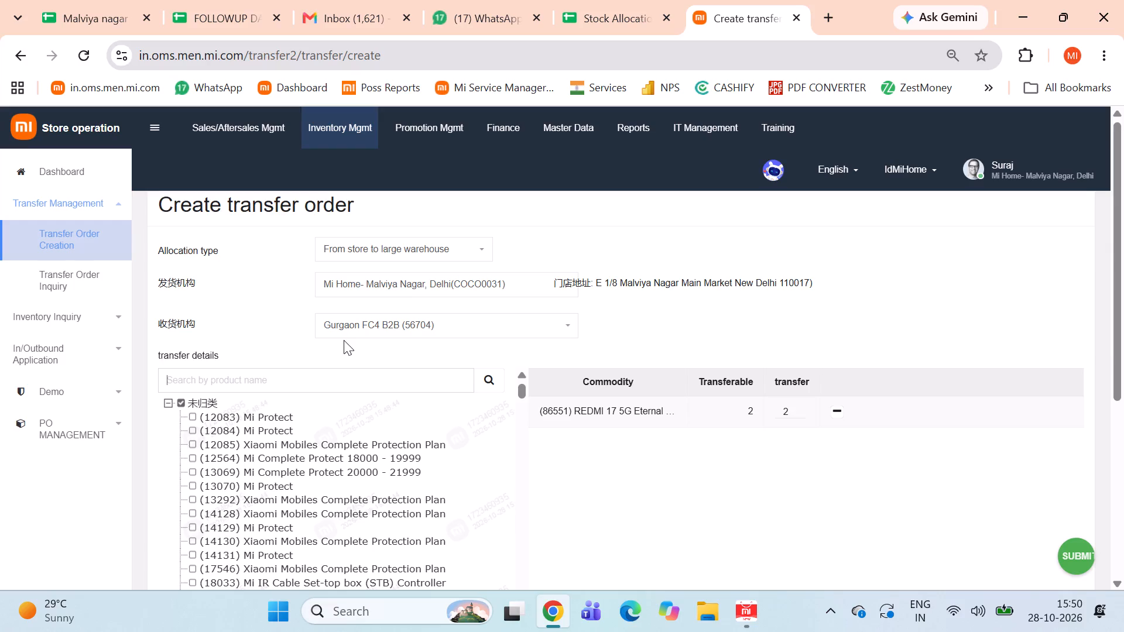
pyautogui.write('87080')
pyautogui.click(191, 416)
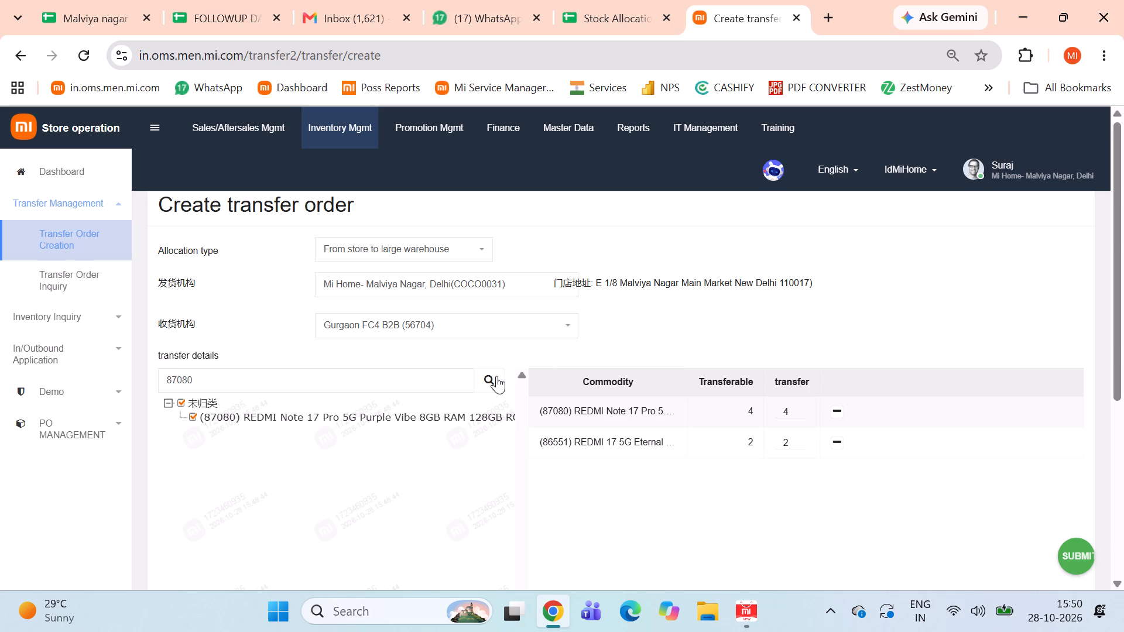
pyautogui.tripleClick(412, 381)
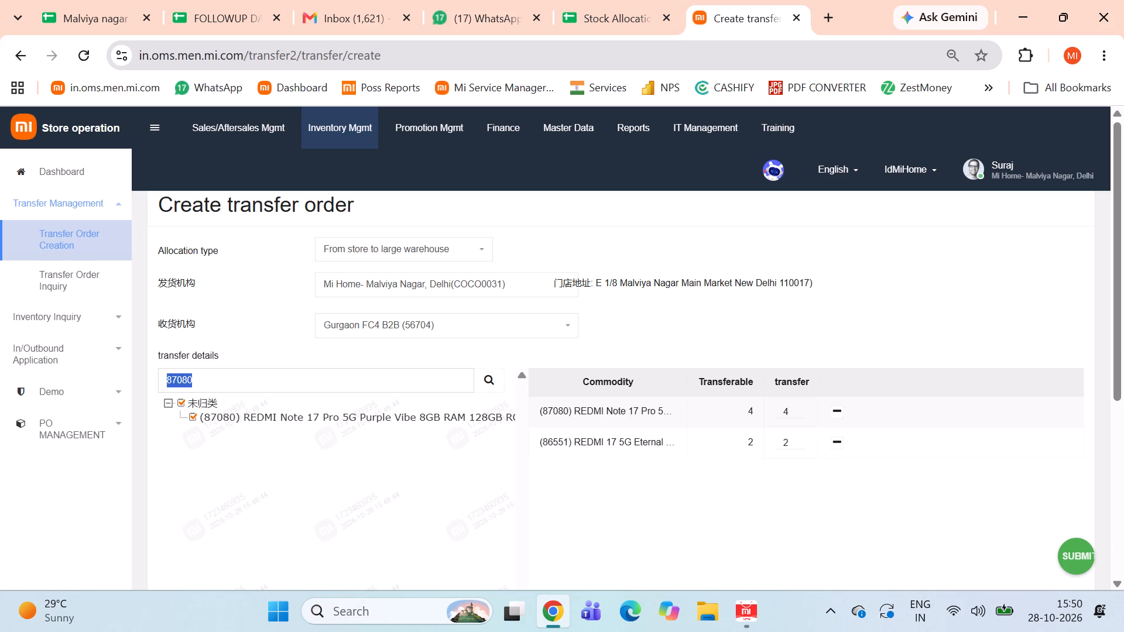
pyautogui.press('BackSpace')
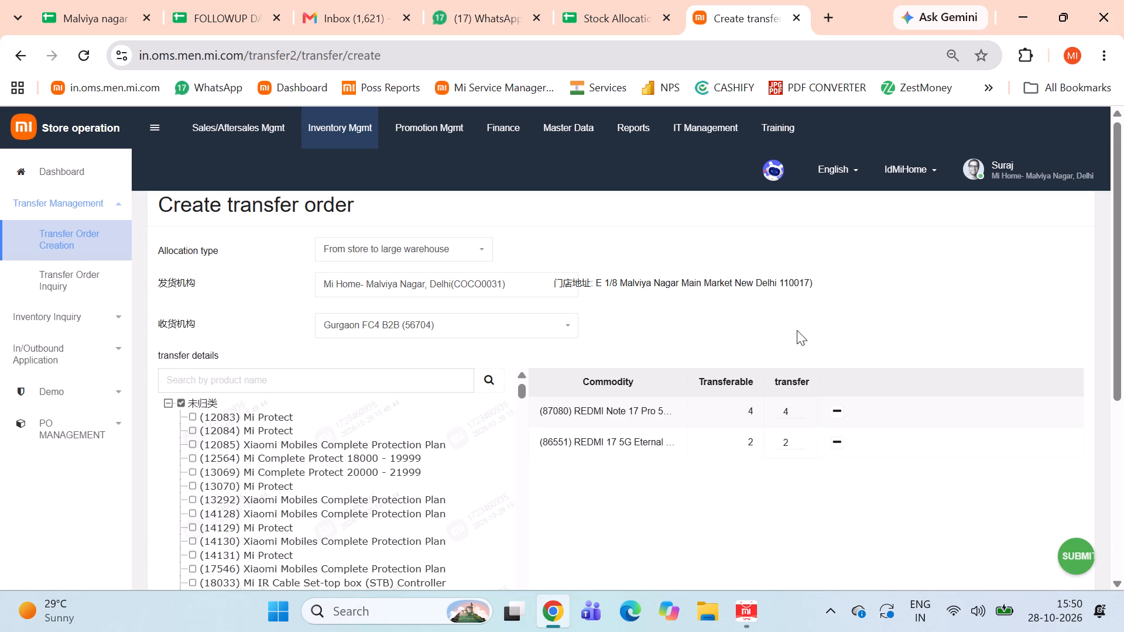
# Start the order's remarks with the text "We recieved Demo Units so please".
pyautogui.scroll(-2, 797, 330)
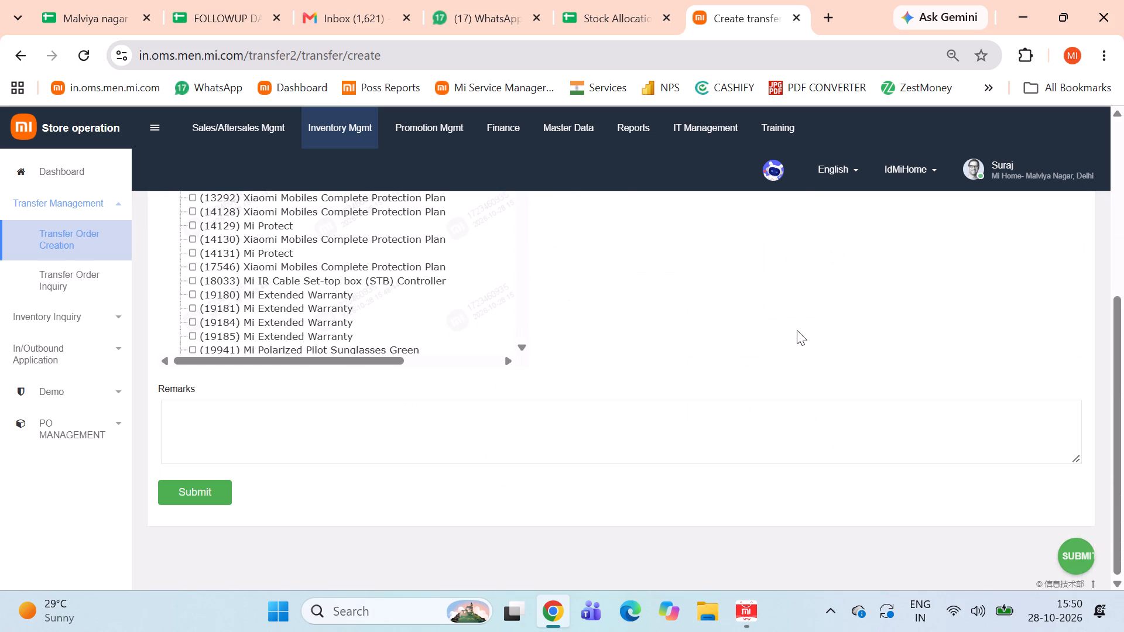
pyautogui.scroll(-1, 797, 330)
pyautogui.scroll(1, 797, 330)
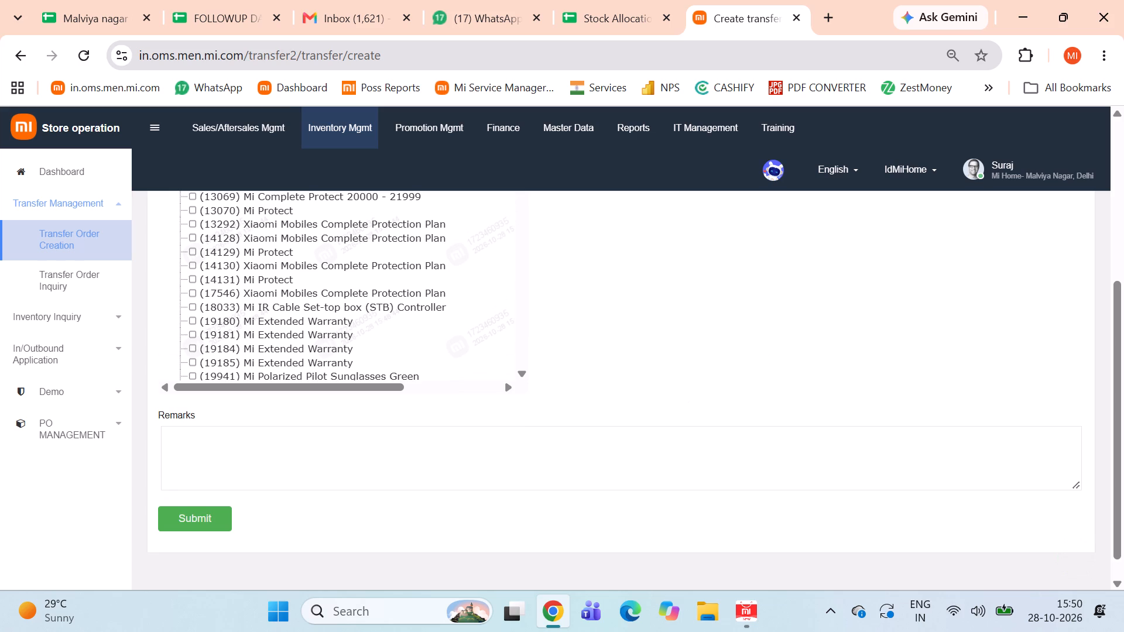
pyautogui.click(468, 446)
pyautogui.hotkey('shift', 'w')
pyautogui.write('e')
pyautogui.press('space')
pyautogui.write('recieved')
pyautogui.press('space')
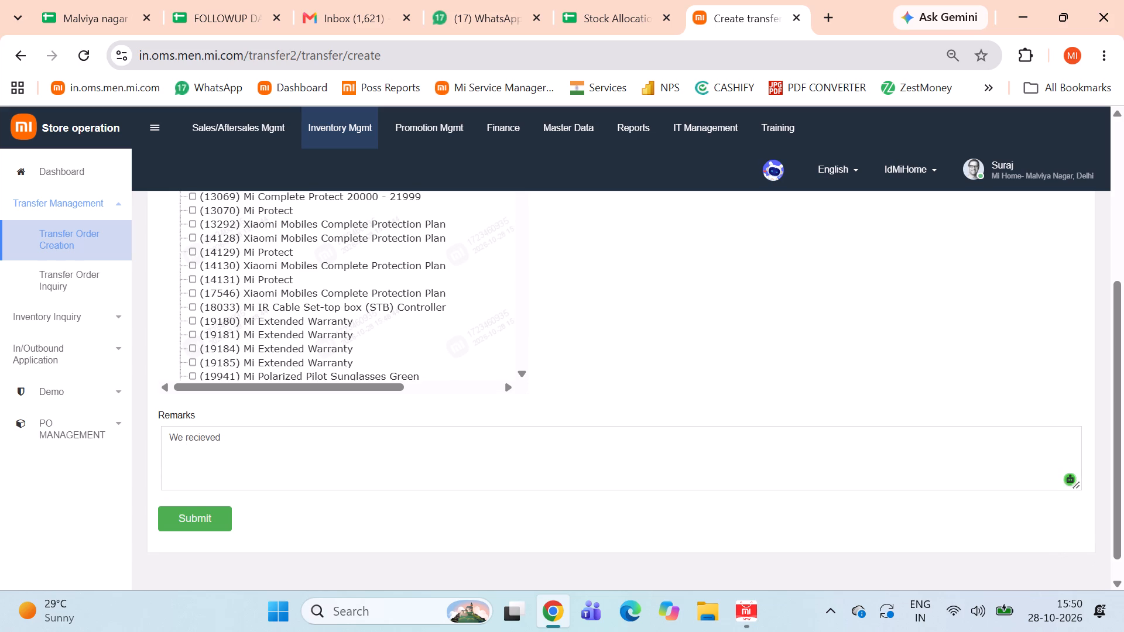
pyautogui.write('Demo')
pyautogui.press('space')
pyautogui.write('Units')
pyautogui.press('space')
pyautogui.write('so please')
pyautogui.press('space')
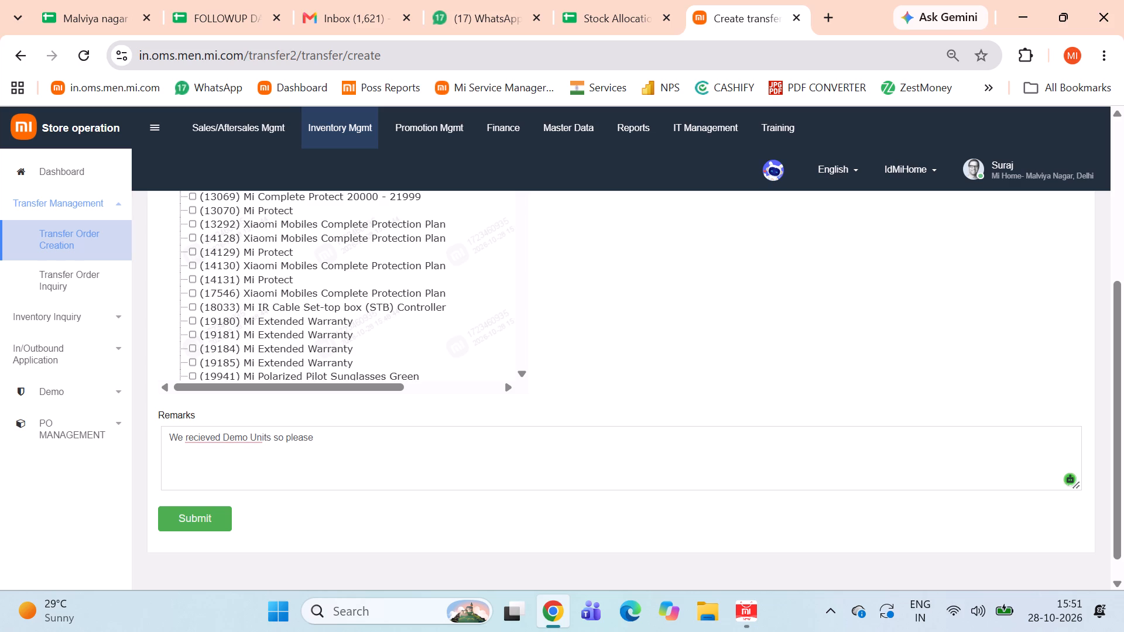
# Accept the suggested correction "received demo units," in the remarks.
pyautogui.click(207, 442)
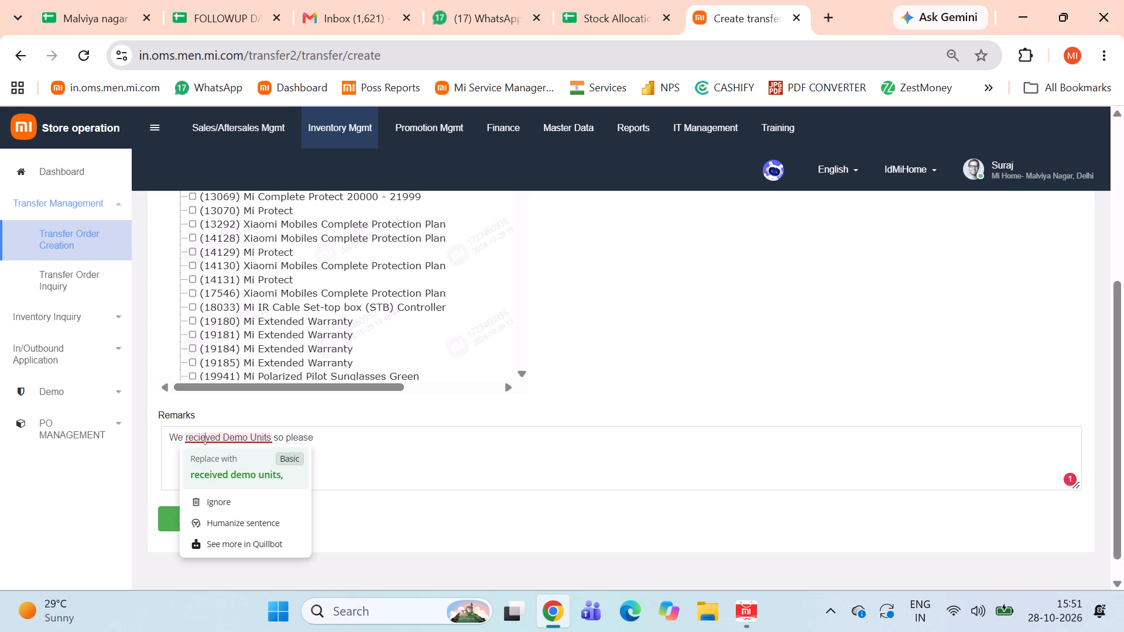
pyautogui.click(227, 467)
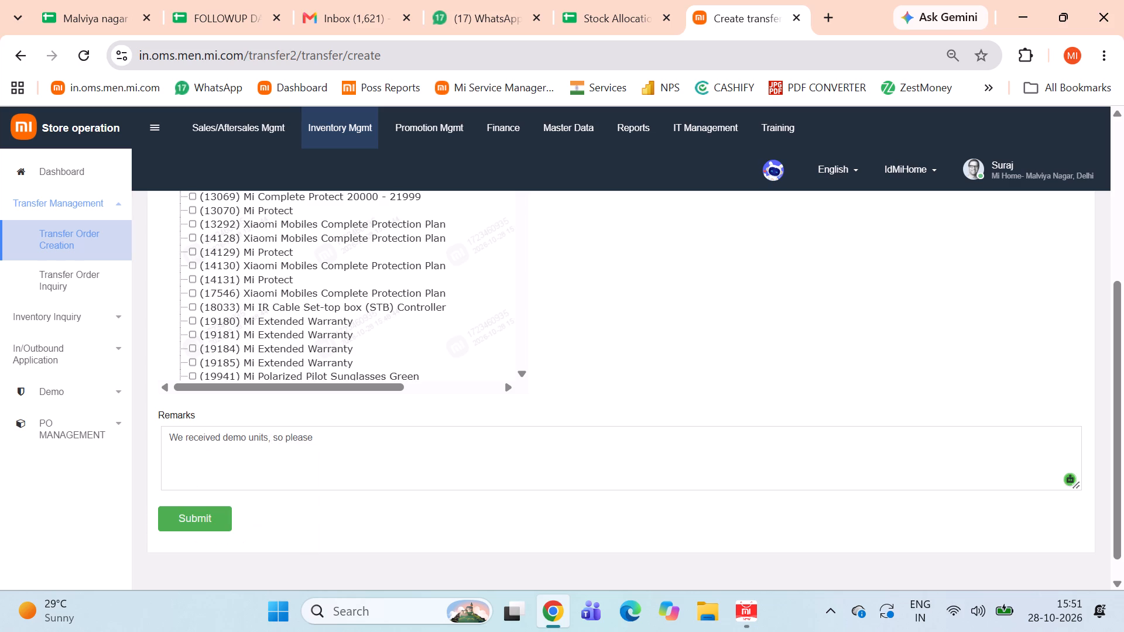
# Insert the product names "Redmi 17 & Redmi Note 17 pro" before "so please" in the remarks.
pyautogui.click(352, 440)
pyautogui.click(273, 434)
pyautogui.write('redmi no')
pyautogui.press('=')
pyautogui.press('BackSpace')
pyautogui.press('BackSpace')
pyautogui.press('BackSpace')
pyautogui.press('BackSpace')
pyautogui.press('BackSpace')
pyautogui.press('BackSpace')
pyautogui.press('BackSpace')
pyautogui.press('BackSpace')
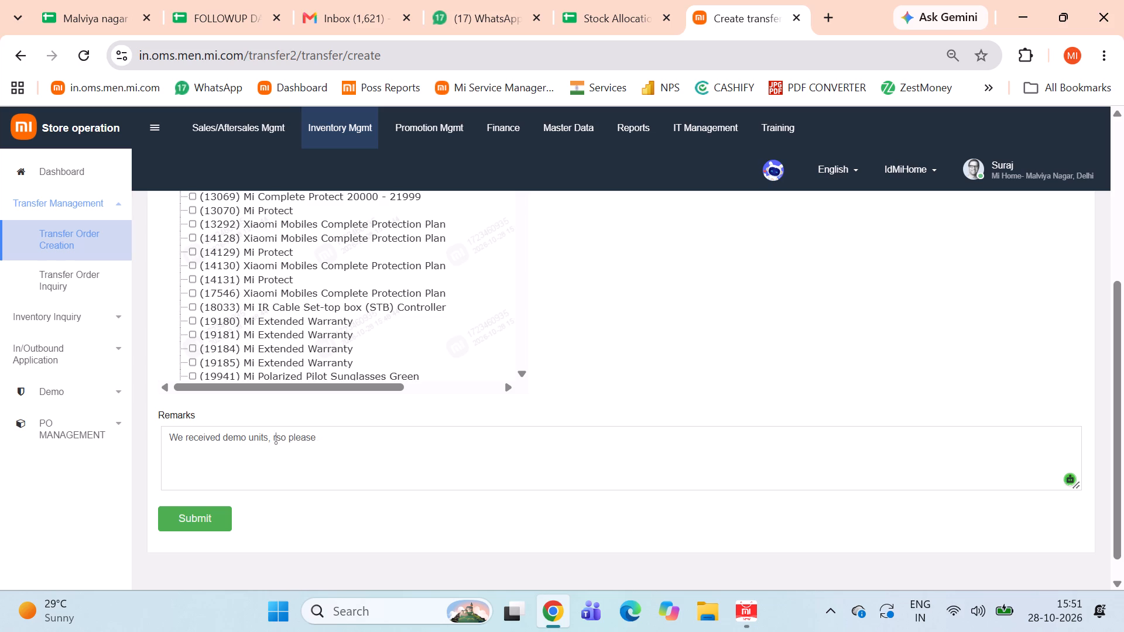
pyautogui.press('BackSpace')
pyautogui.write('Redmi')
pyautogui.press('space')
pyautogui.write('17')
pyautogui.press('space')
pyautogui.write('& Tr')
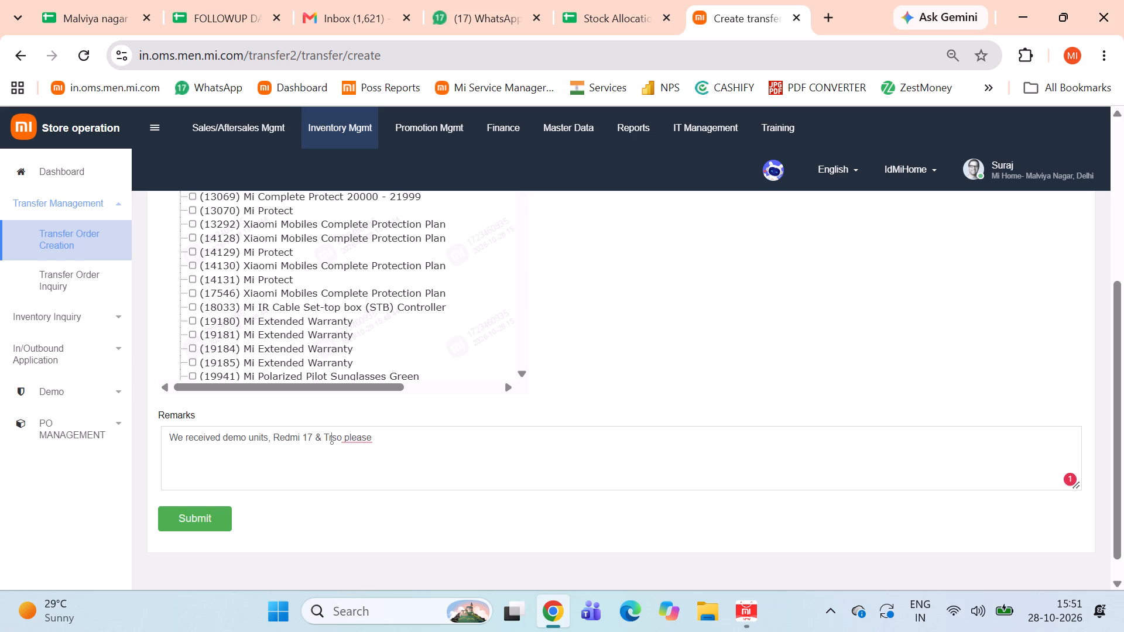
pyautogui.press('BackSpace')
pyautogui.press('BackSpace')
pyautogui.write('Redmi Note')
pyautogui.press('space')
pyautogui.write('17 pro')
pyautogui.press('space')
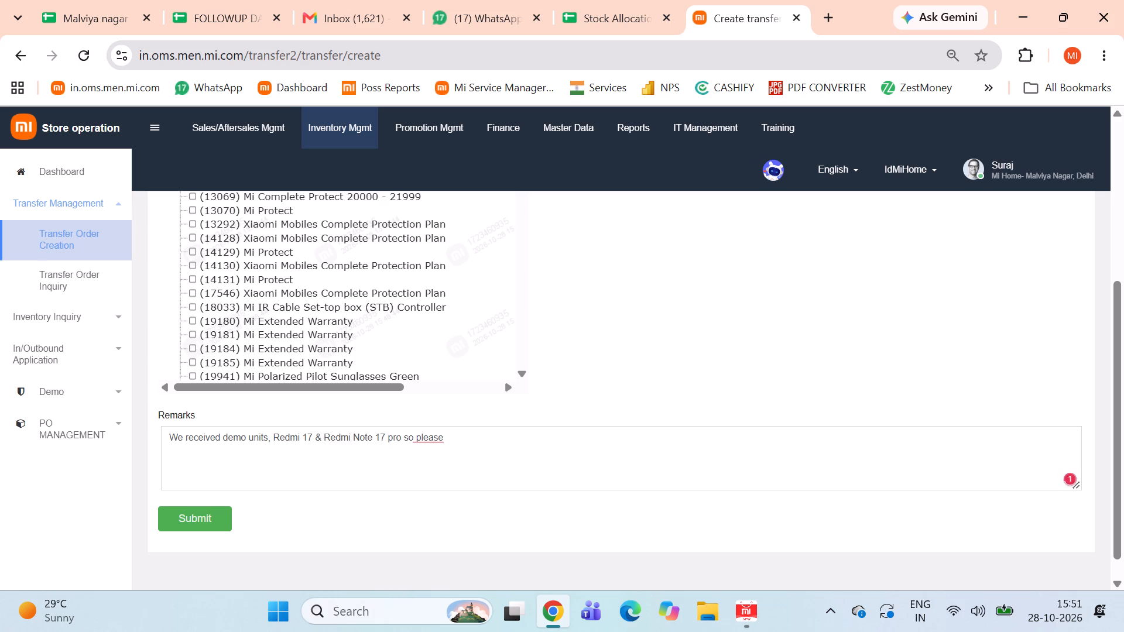
# Complete the end of the remark after "so please" with "reversal all D Stocks".
pyautogui.press('Right')
pyautogui.press('Right')
pyautogui.press('Right')
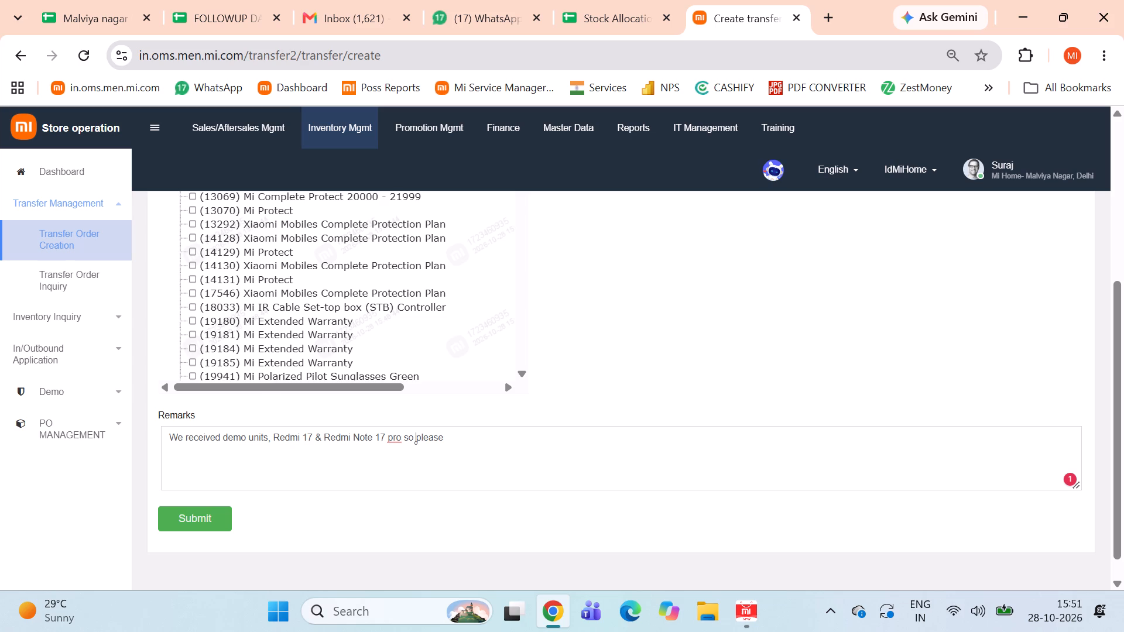
pyautogui.click(475, 432)
pyautogui.press('space')
pyautogui.press('r')
pyautogui.press('BackSpace')
pyautogui.press('BackSpace')
pyautogui.write('rever')
pyautogui.press('v')
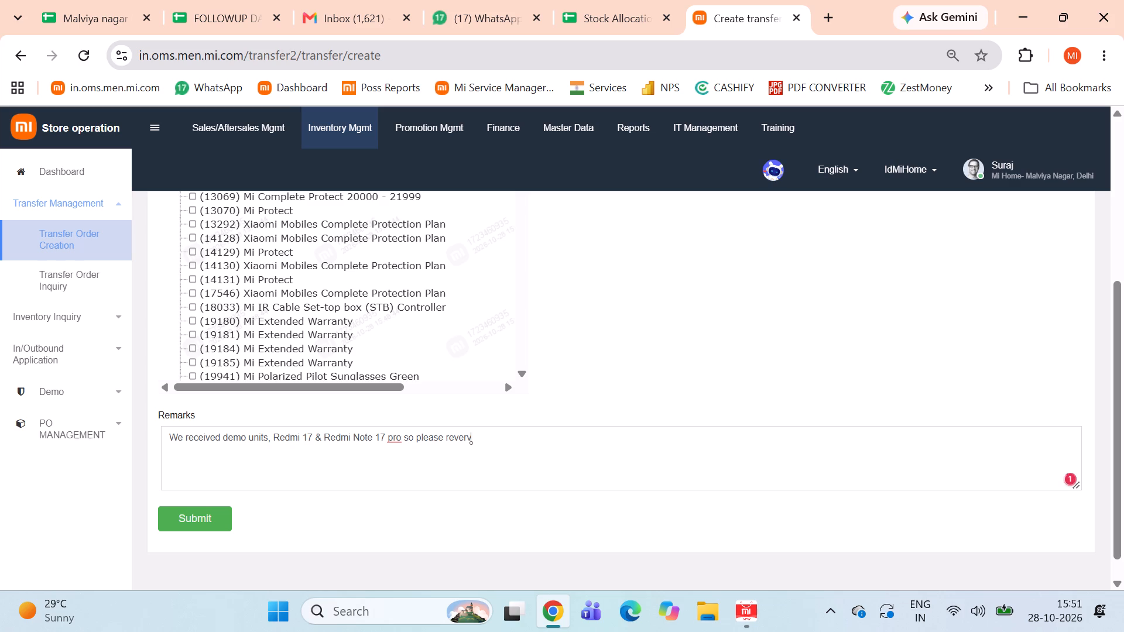
pyautogui.press('BackSpace')
pyautogui.write('sal all')
pyautogui.press('space')
pyautogui.write('D')
pyautogui.press('space')
pyautogui.write('Stocks')
pyautogui.press('space')
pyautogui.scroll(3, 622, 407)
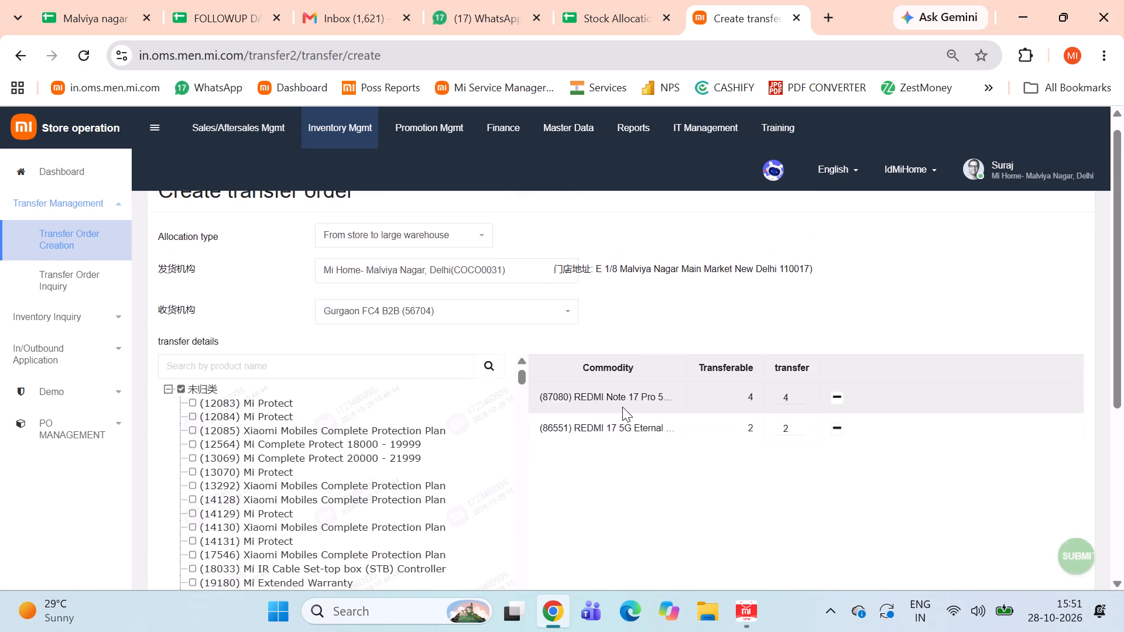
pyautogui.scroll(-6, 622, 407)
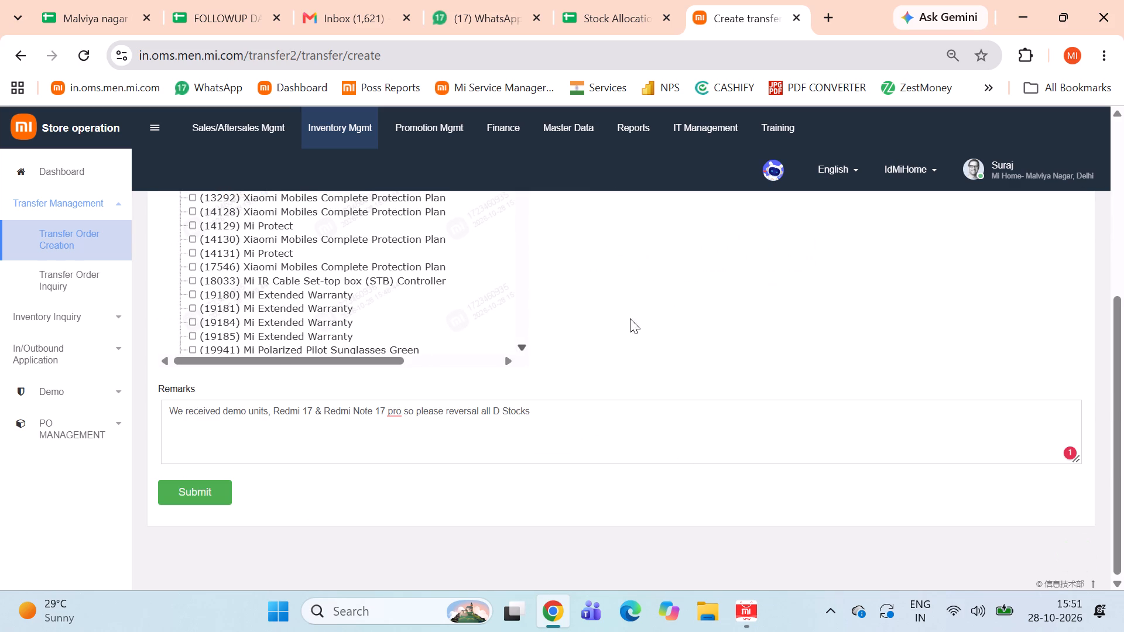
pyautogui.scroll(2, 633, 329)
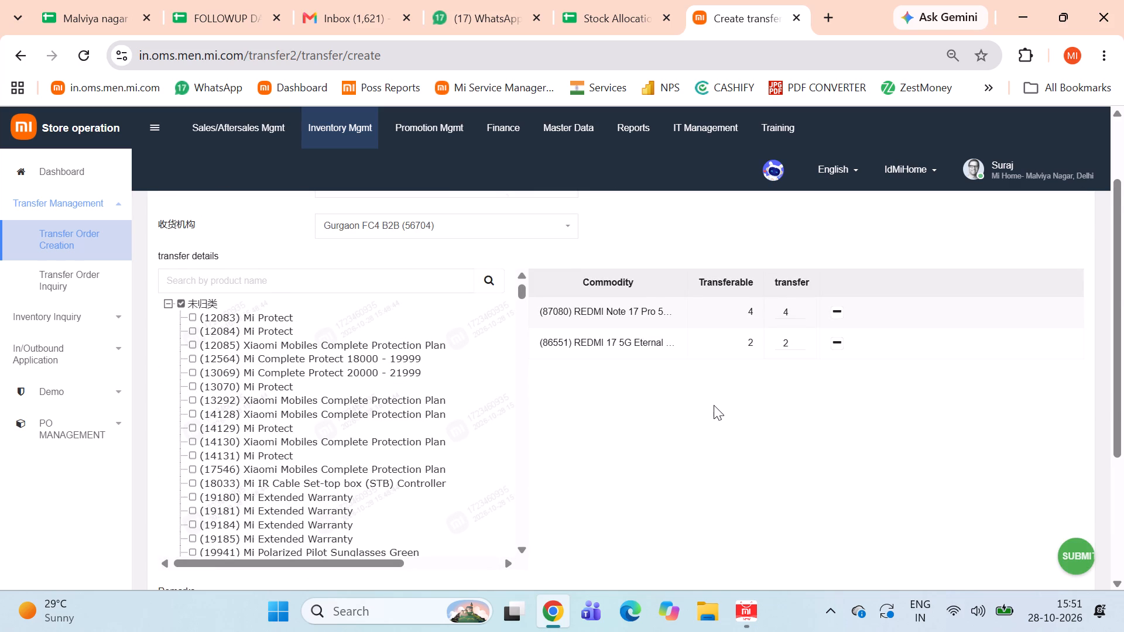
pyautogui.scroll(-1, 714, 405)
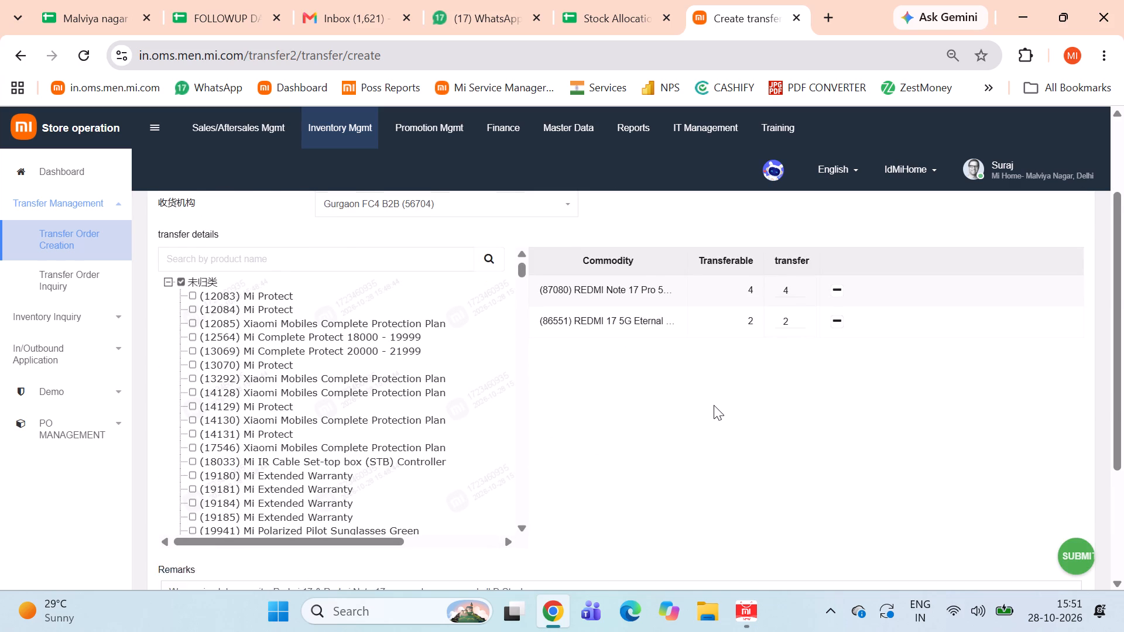
# Accept the suggested correction "Pro," for "pro" in the transfer order's remarks.
pyautogui.scroll(-2, 714, 405)
pyautogui.scroll(5, 714, 405)
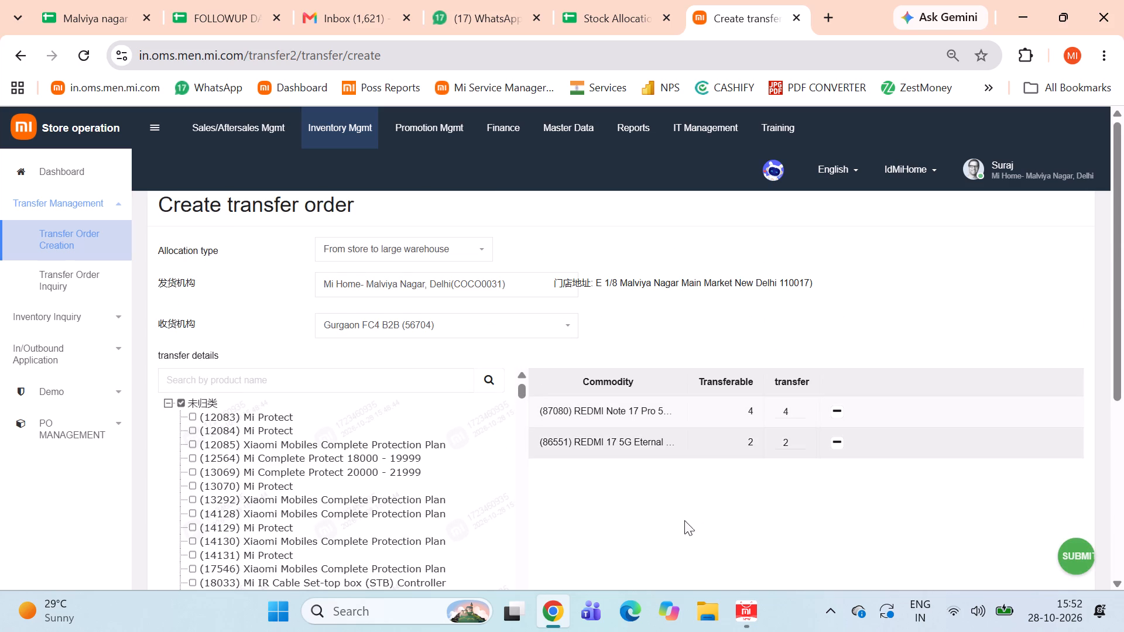
pyautogui.scroll(-3, 680, 531)
pyautogui.scroll(5, 680, 531)
pyautogui.scroll(-4, 680, 531)
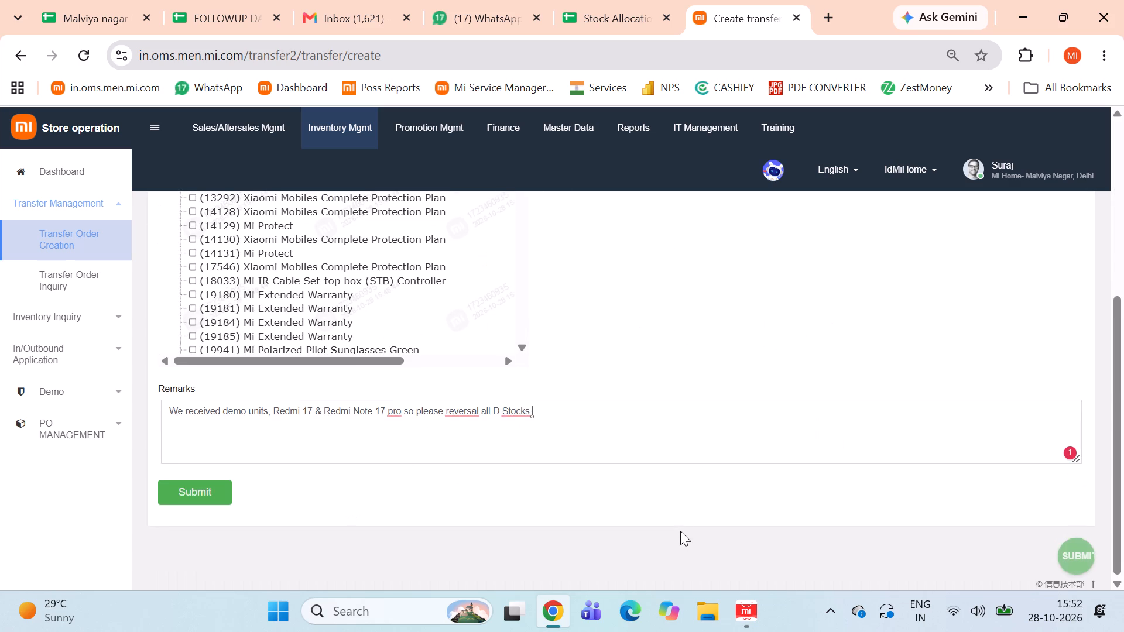
pyautogui.click(392, 408)
pyautogui.click(409, 444)
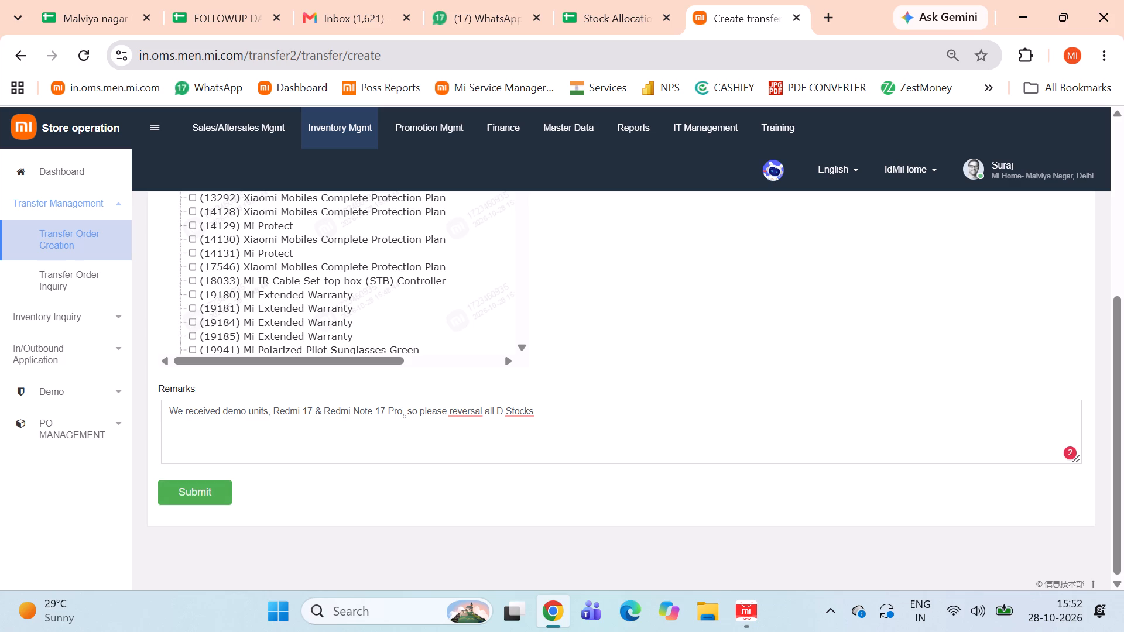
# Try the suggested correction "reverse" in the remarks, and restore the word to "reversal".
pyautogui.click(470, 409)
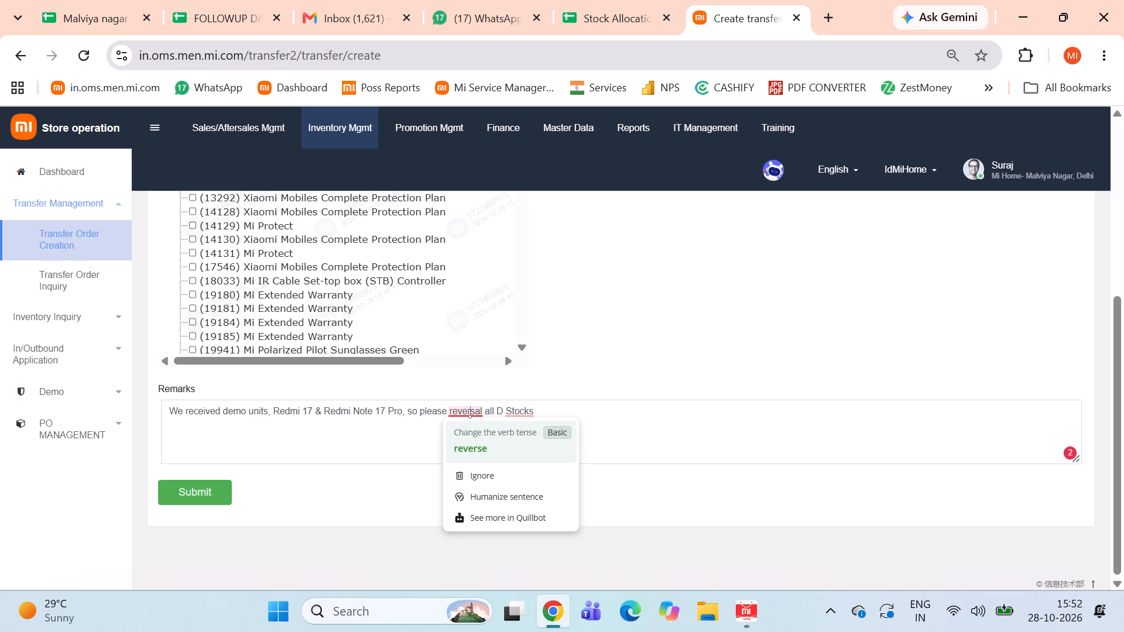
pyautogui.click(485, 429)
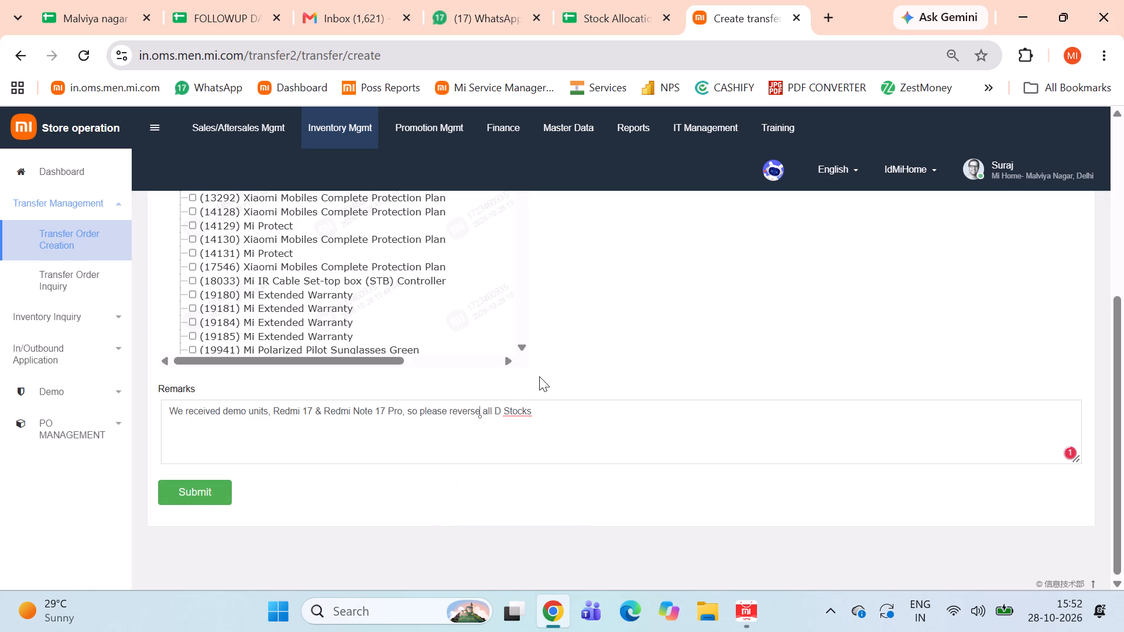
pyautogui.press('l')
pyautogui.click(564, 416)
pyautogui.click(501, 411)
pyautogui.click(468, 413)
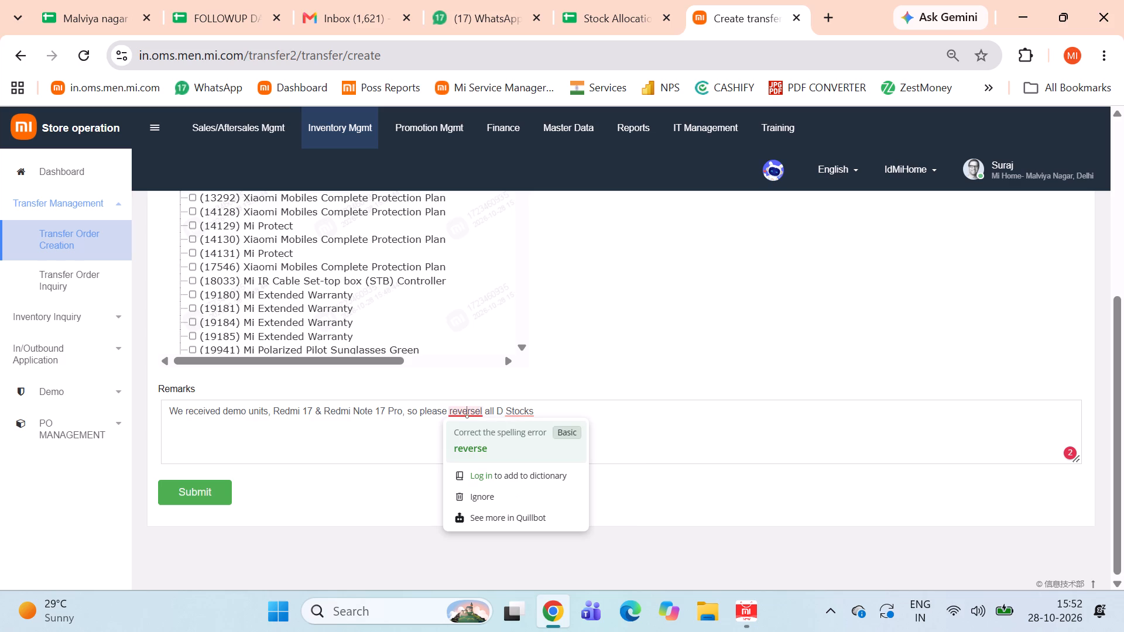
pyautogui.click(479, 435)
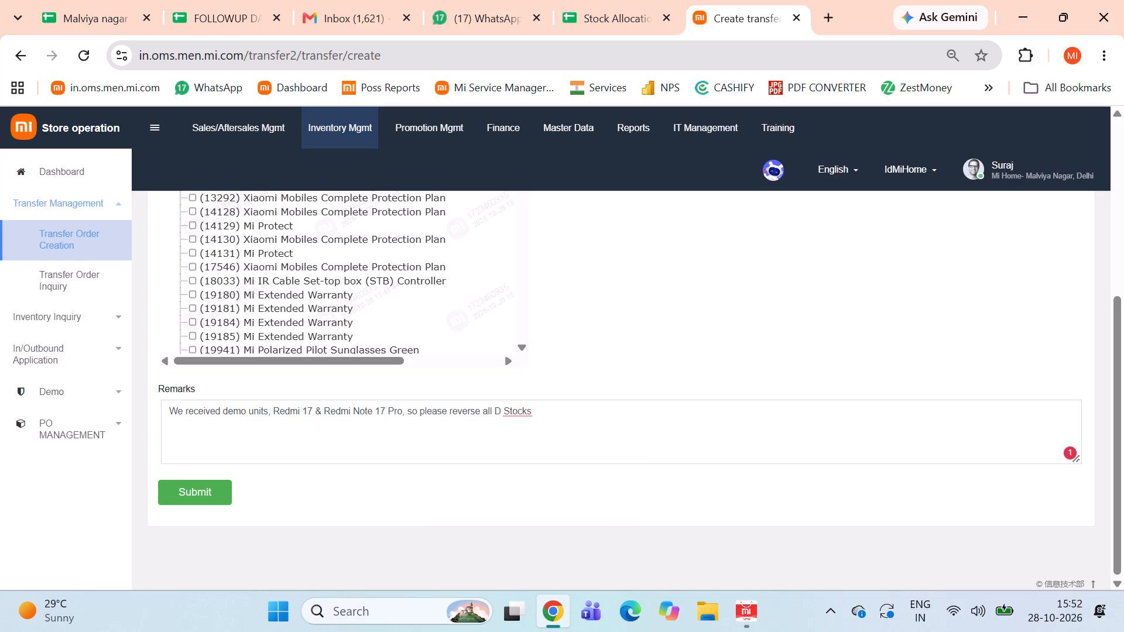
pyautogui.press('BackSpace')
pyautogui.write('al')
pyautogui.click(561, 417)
# Accept the suggested correction "stocks" for "Stocks" at the end of the remark.
pyautogui.click(518, 415)
pyautogui.click(529, 447)
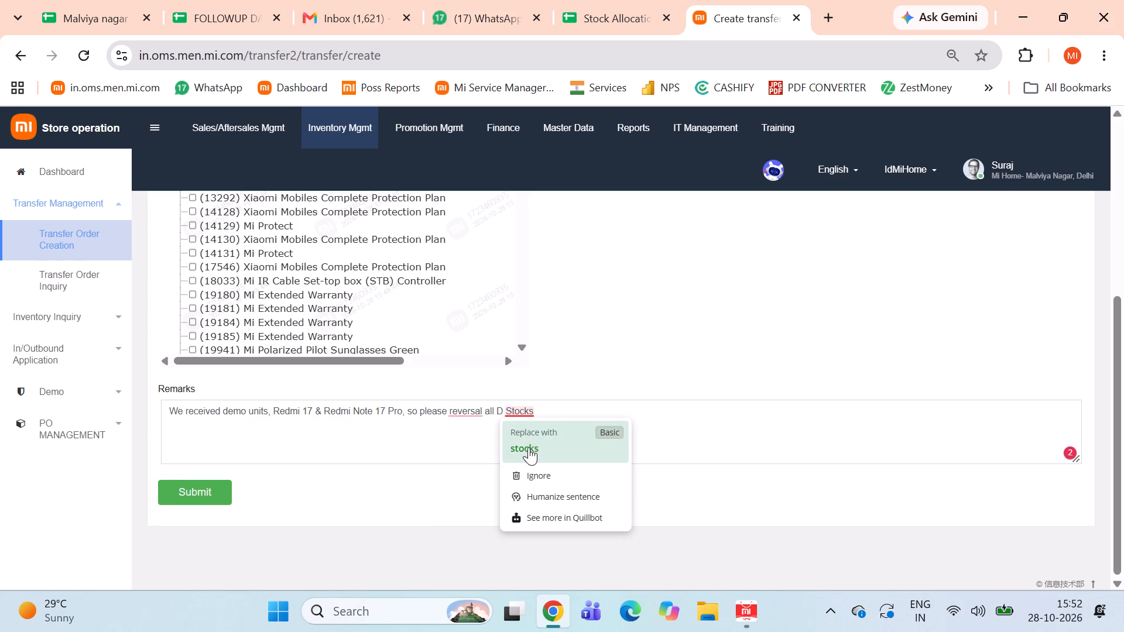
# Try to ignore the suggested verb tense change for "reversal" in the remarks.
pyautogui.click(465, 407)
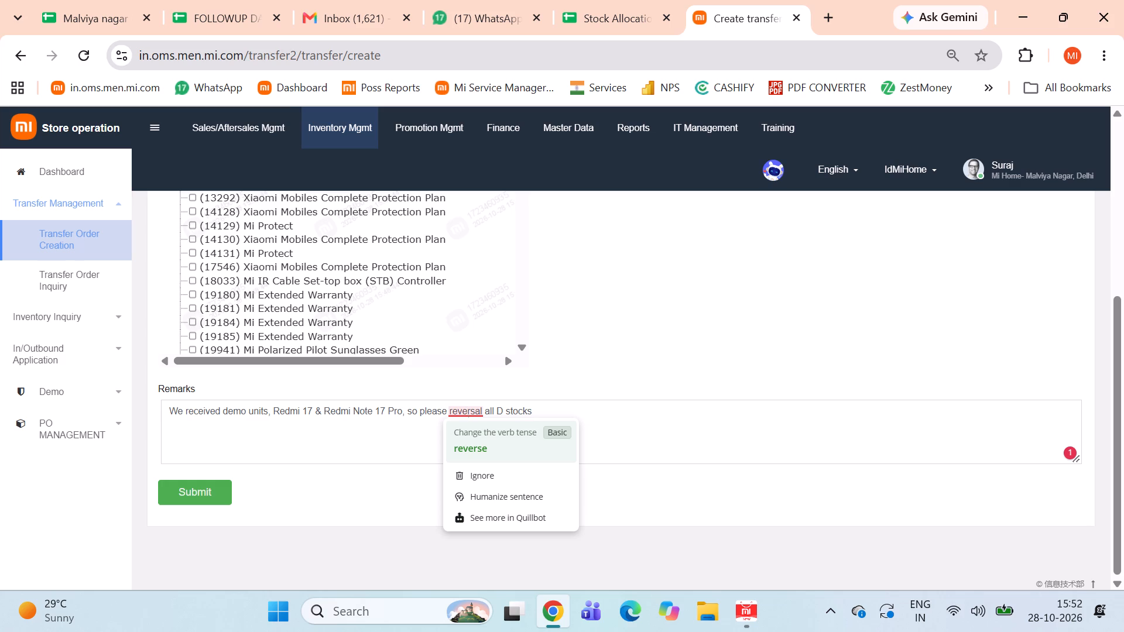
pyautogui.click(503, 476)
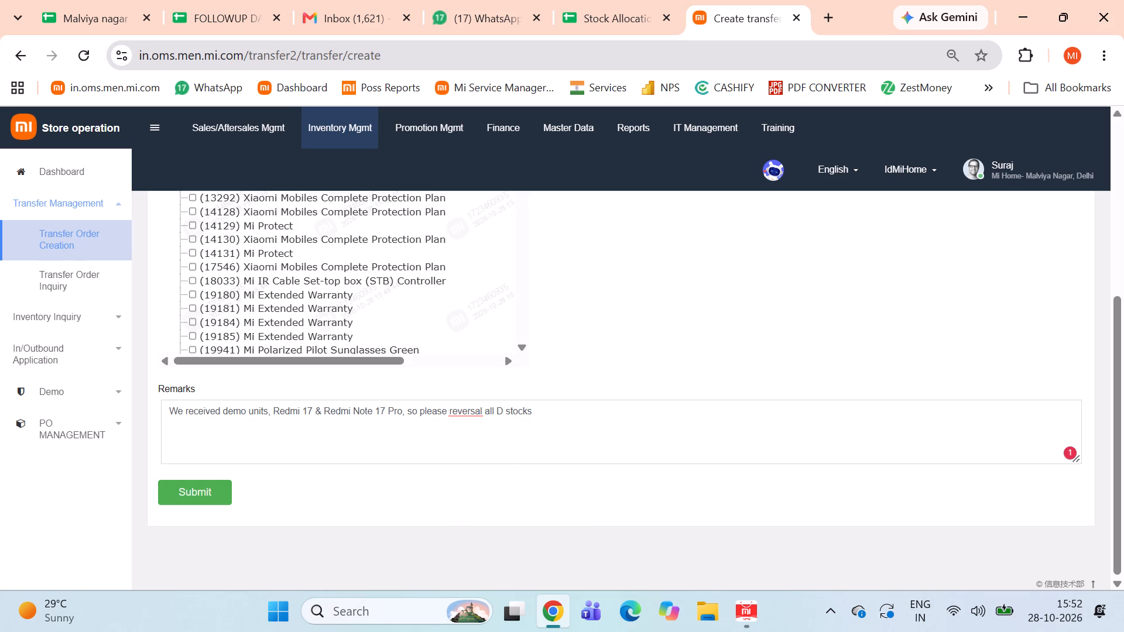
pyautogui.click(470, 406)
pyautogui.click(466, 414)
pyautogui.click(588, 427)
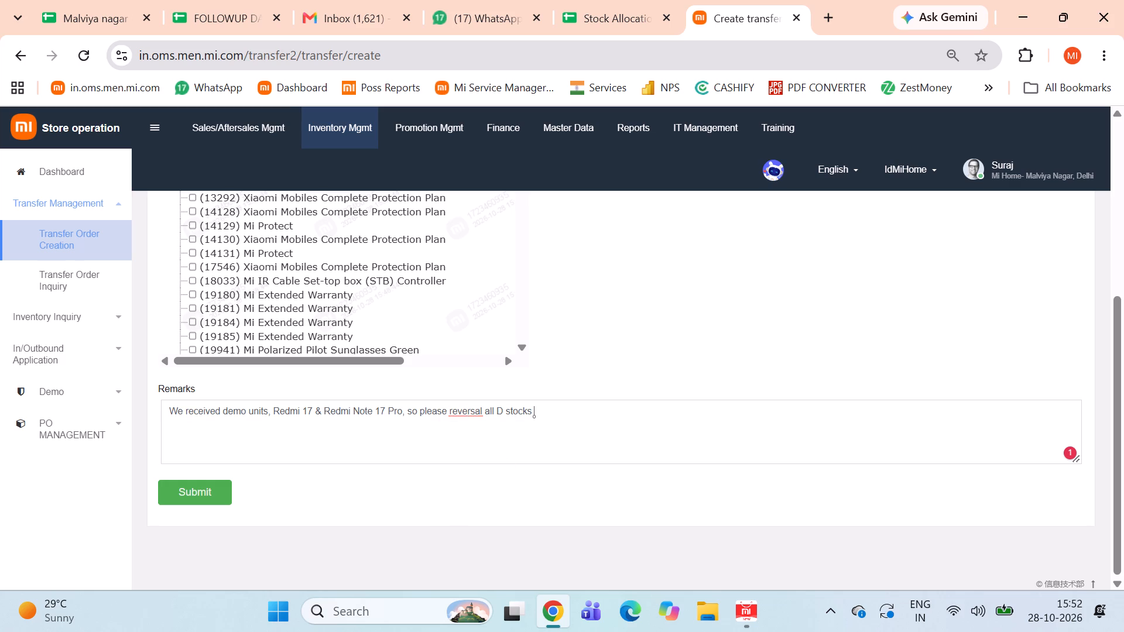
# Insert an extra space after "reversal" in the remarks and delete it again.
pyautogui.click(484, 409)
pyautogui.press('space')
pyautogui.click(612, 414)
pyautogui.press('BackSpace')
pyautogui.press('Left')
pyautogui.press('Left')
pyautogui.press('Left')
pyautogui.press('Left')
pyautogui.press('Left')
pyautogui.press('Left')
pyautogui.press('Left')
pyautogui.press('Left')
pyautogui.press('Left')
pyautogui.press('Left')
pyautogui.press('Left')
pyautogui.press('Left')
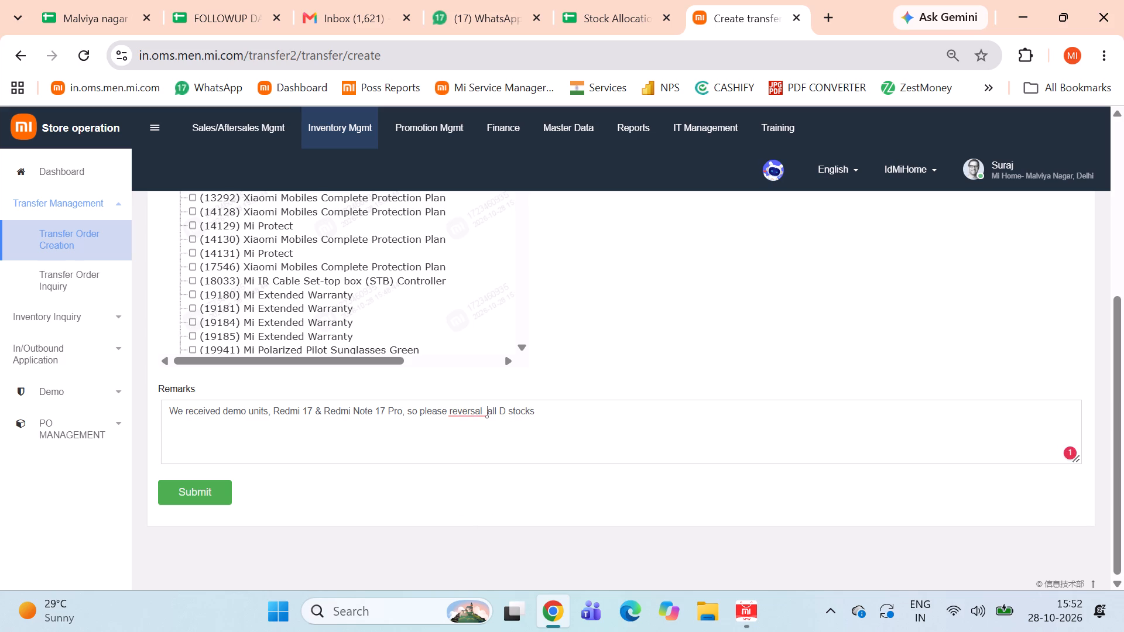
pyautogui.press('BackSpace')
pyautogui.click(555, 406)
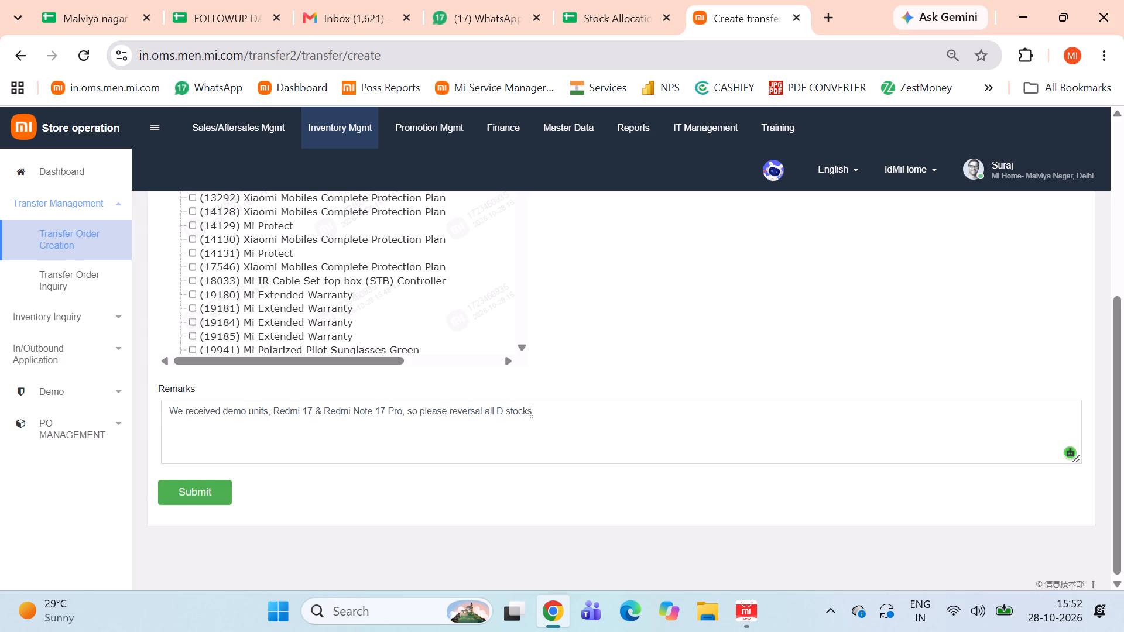
# End the remark with a period after "stocks".
pyautogui.scroll(2, 468, 280)
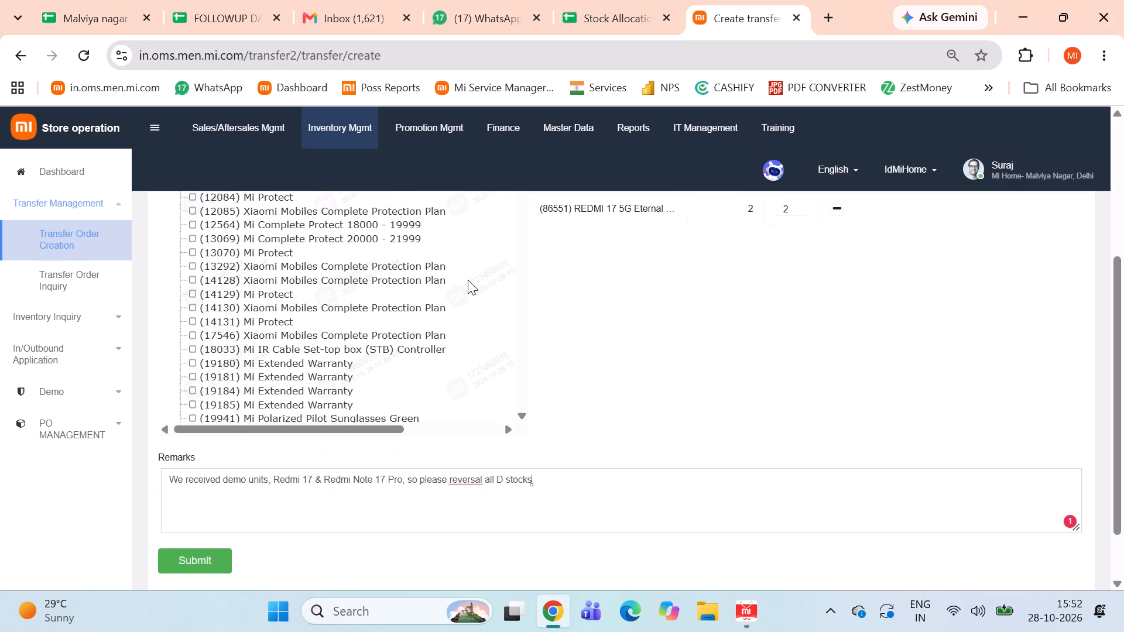
pyautogui.scroll(1, 468, 280)
pyautogui.scroll(-3, 468, 280)
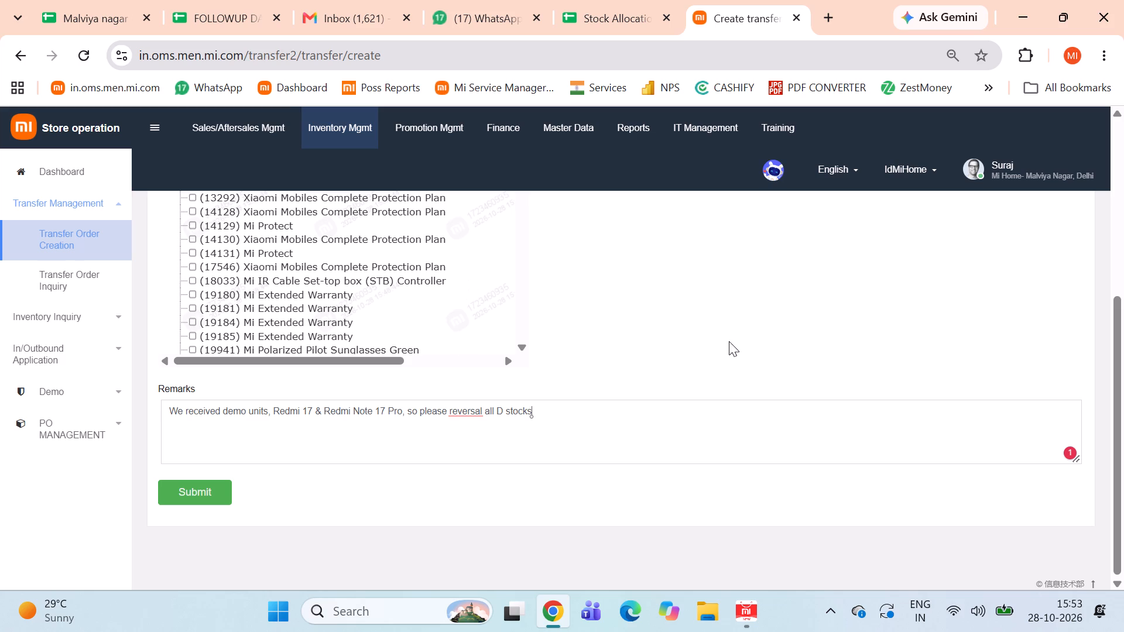
pyautogui.scroll(1, 729, 341)
pyautogui.press('.')
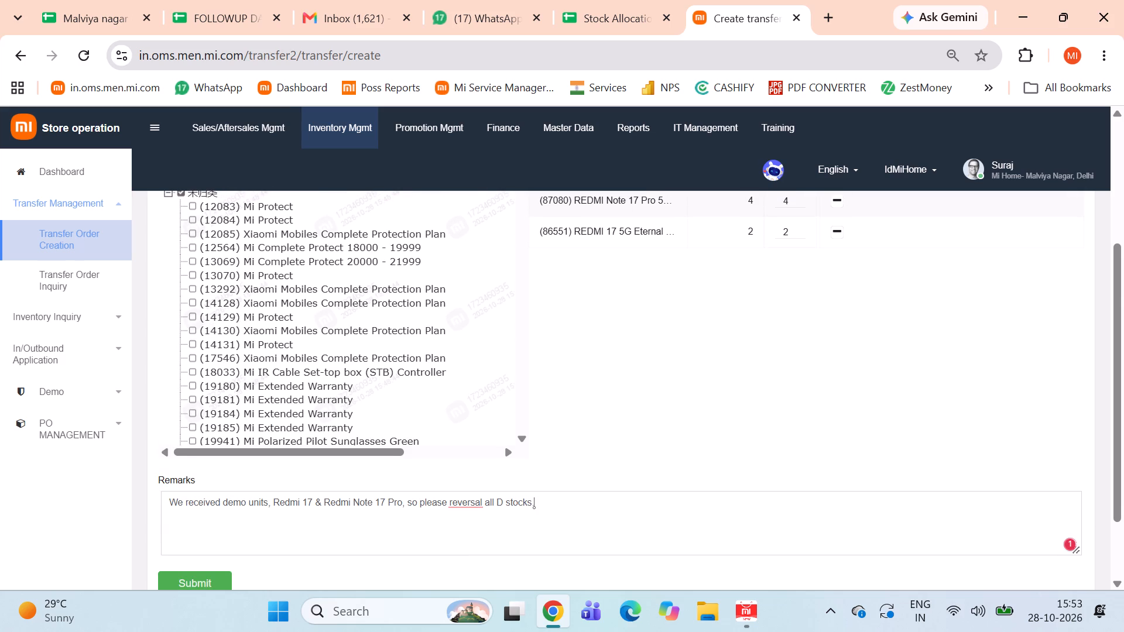
pyautogui.scroll(-1, 590, 447)
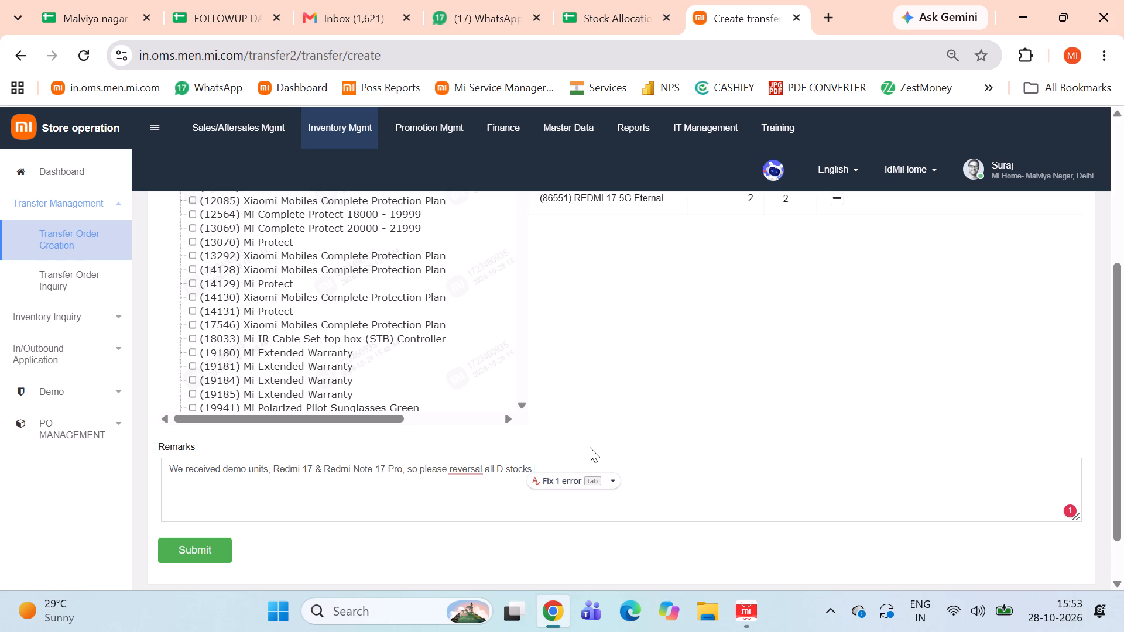
pyautogui.scroll(1, 736, 307)
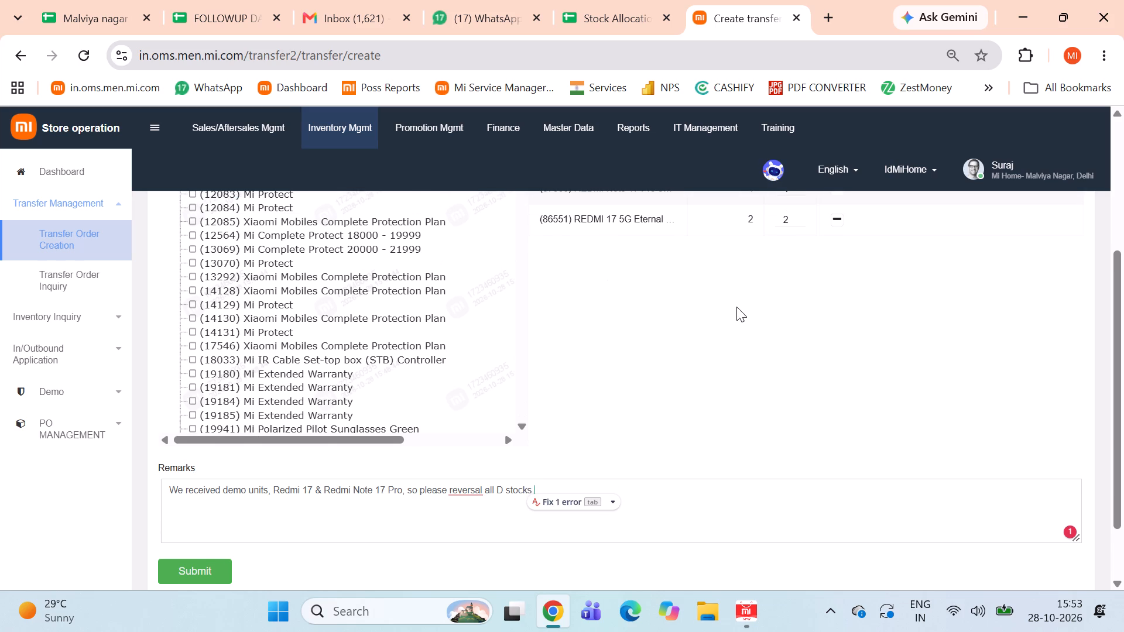
pyautogui.scroll(3, 736, 307)
pyautogui.scroll(-5, 736, 307)
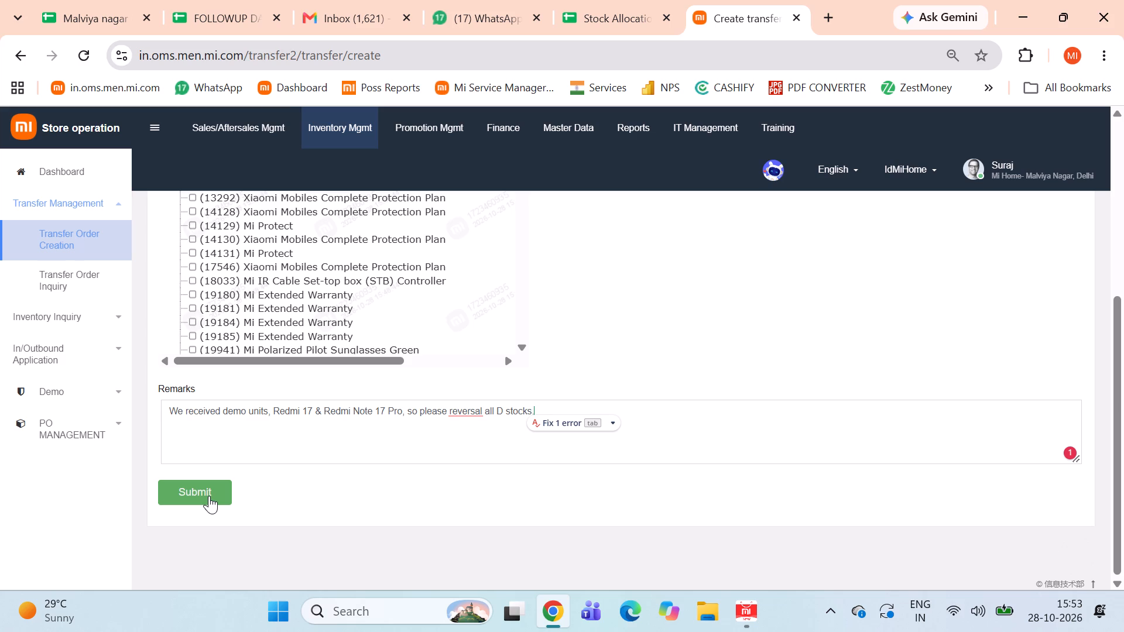
pyautogui.tripleClick(423, 412)
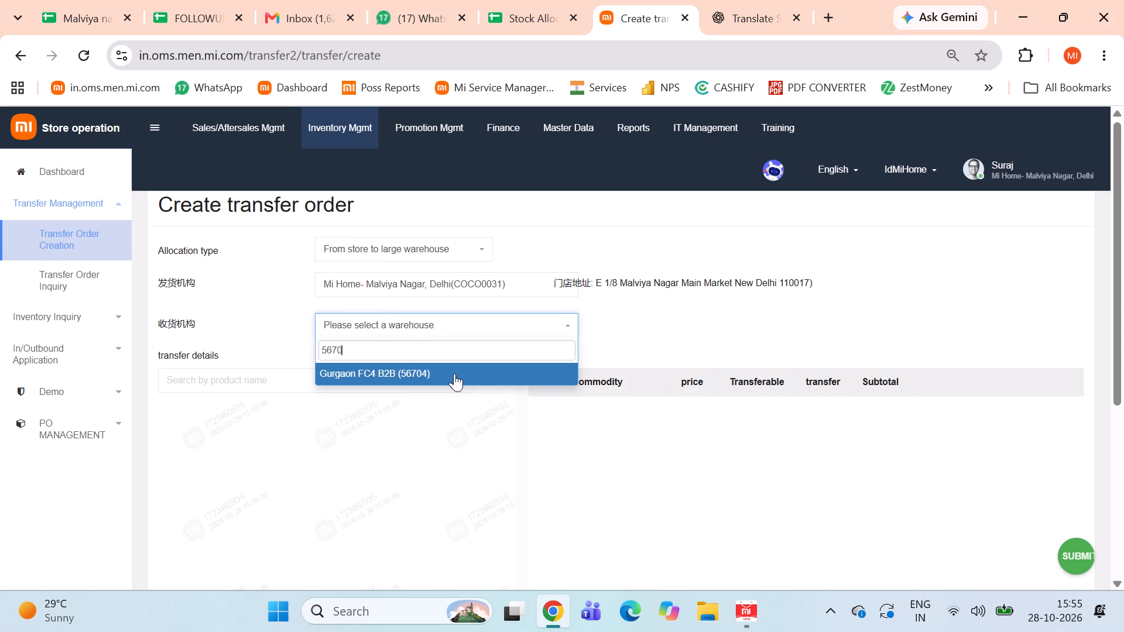
pyautogui.press('4')
pyautogui.click(501, 372)
pyautogui.click(405, 382)
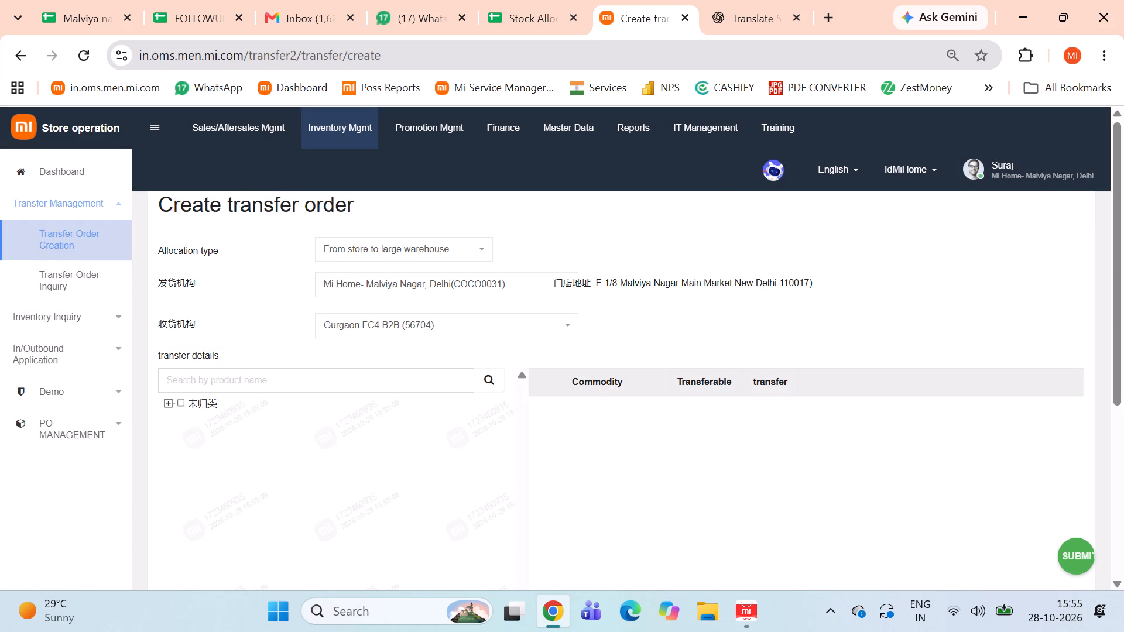
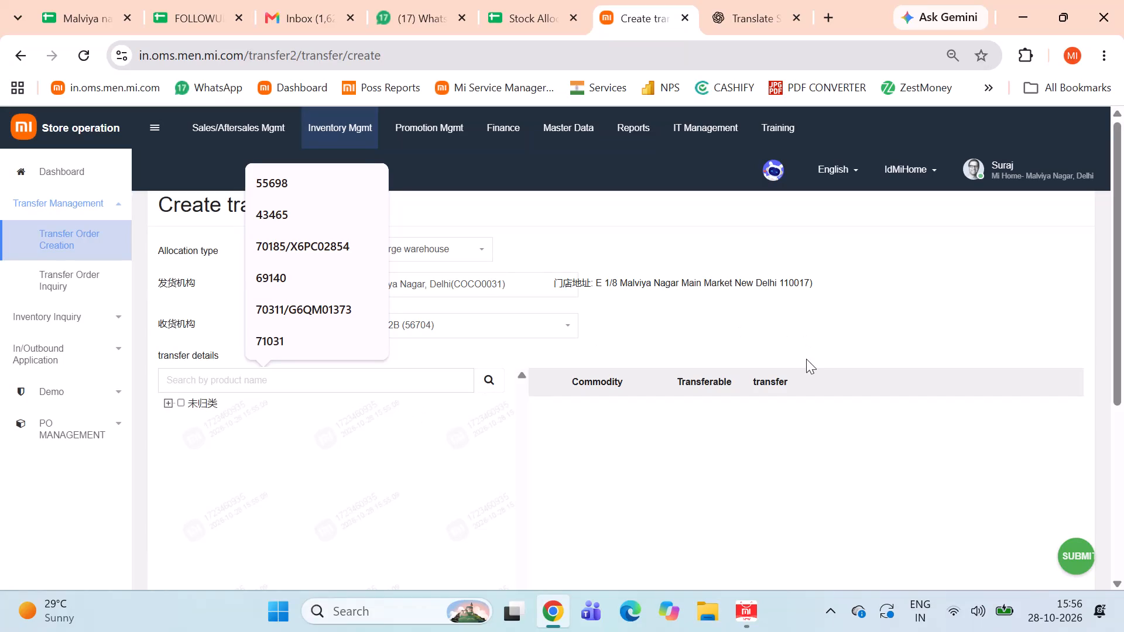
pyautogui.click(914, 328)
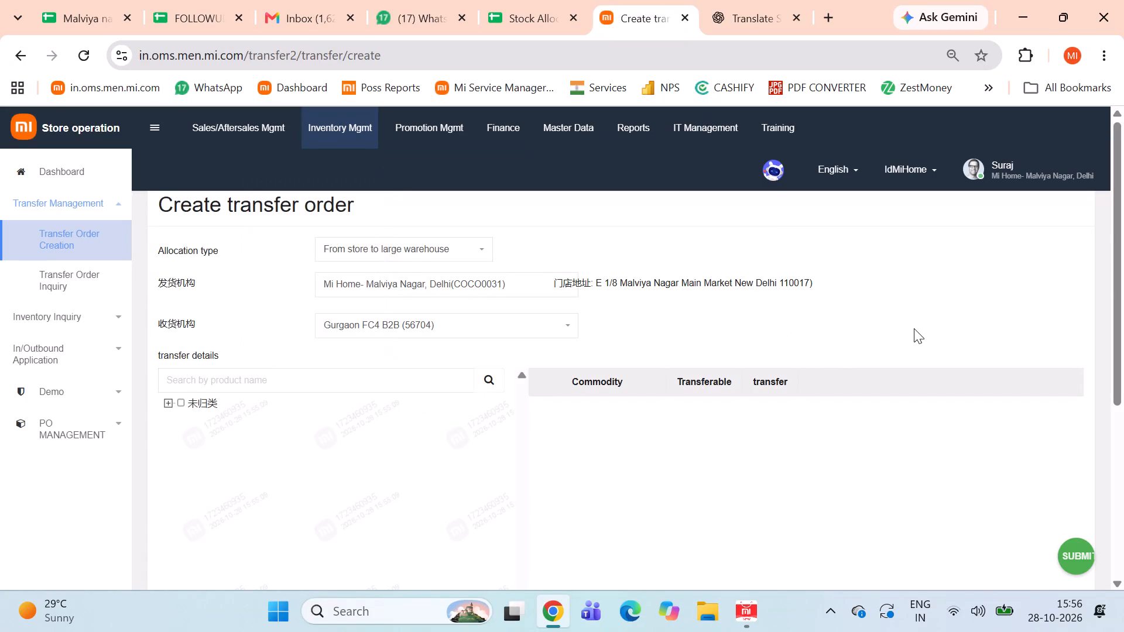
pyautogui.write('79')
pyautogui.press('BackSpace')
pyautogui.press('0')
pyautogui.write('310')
# Find product code 70310 and select REDMI Note 15 5G Black 8GB RAM 128GB ROM for the transfer details.
pyautogui.click(386, 378)
pyautogui.write('70')
pyautogui.write('310')
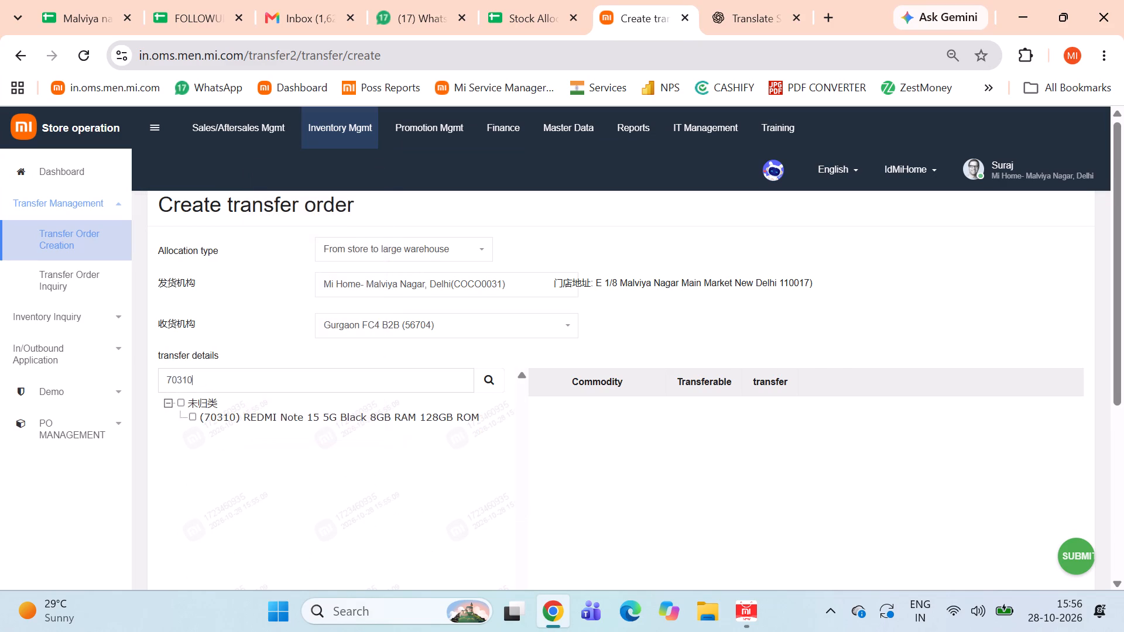
pyautogui.click(203, 430)
pyautogui.click(191, 414)
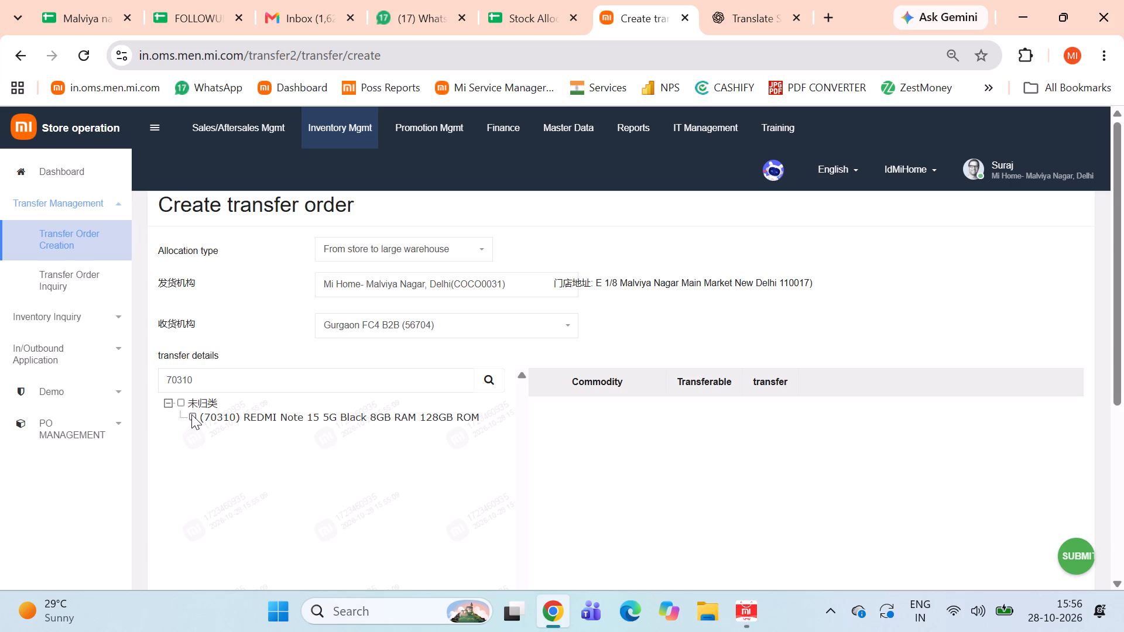
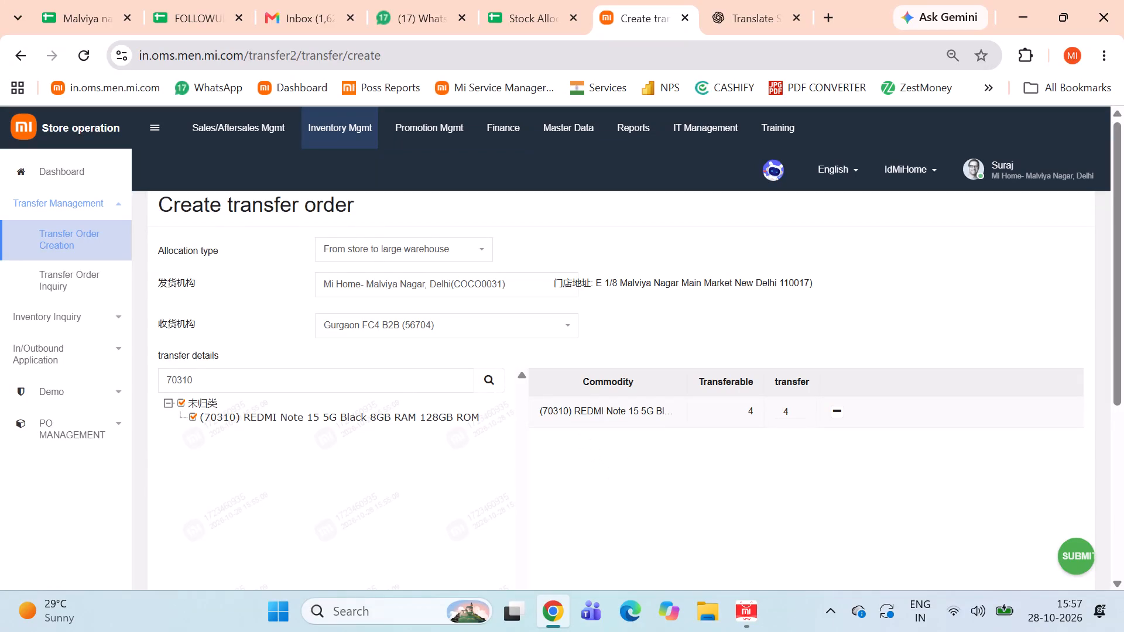
# Find product code 71028 and add REDMI Note 15 5G Mist Purple 8GB RAM 128GB ROM to the transfer details.
pyautogui.tripleClick(276, 381)
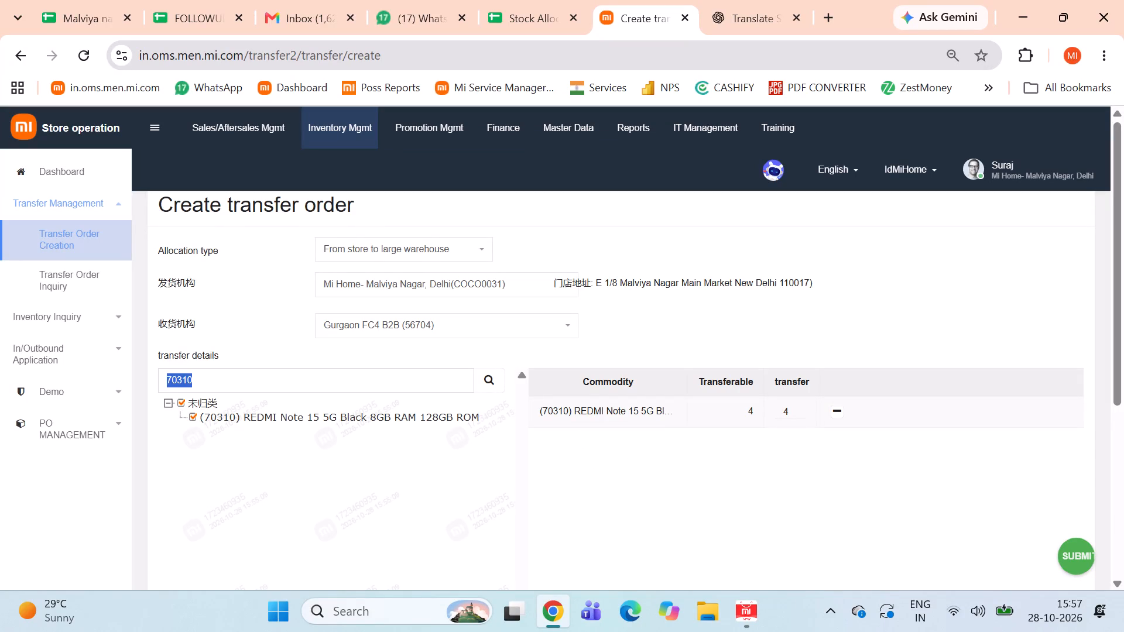
pyautogui.press('BackSpace')
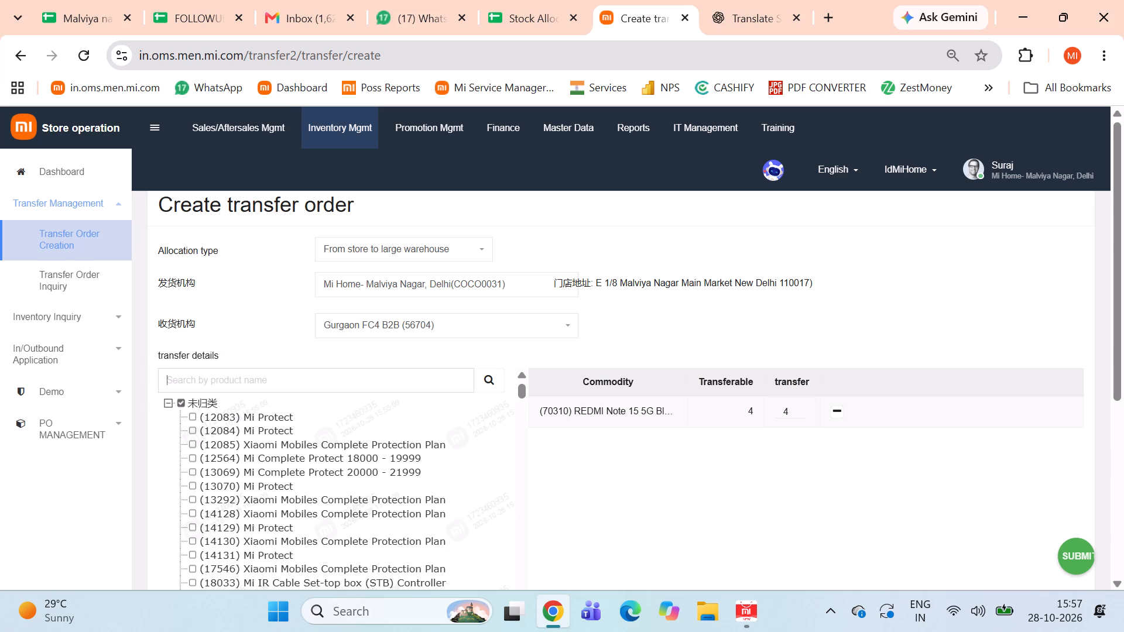
pyautogui.write('710')
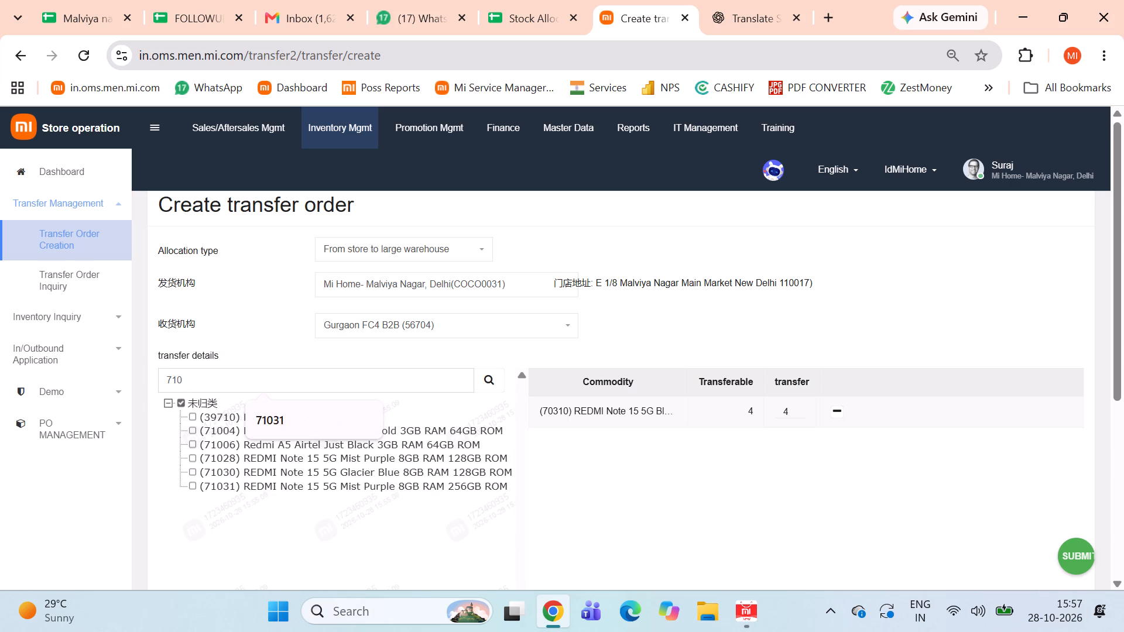
pyautogui.write('28')
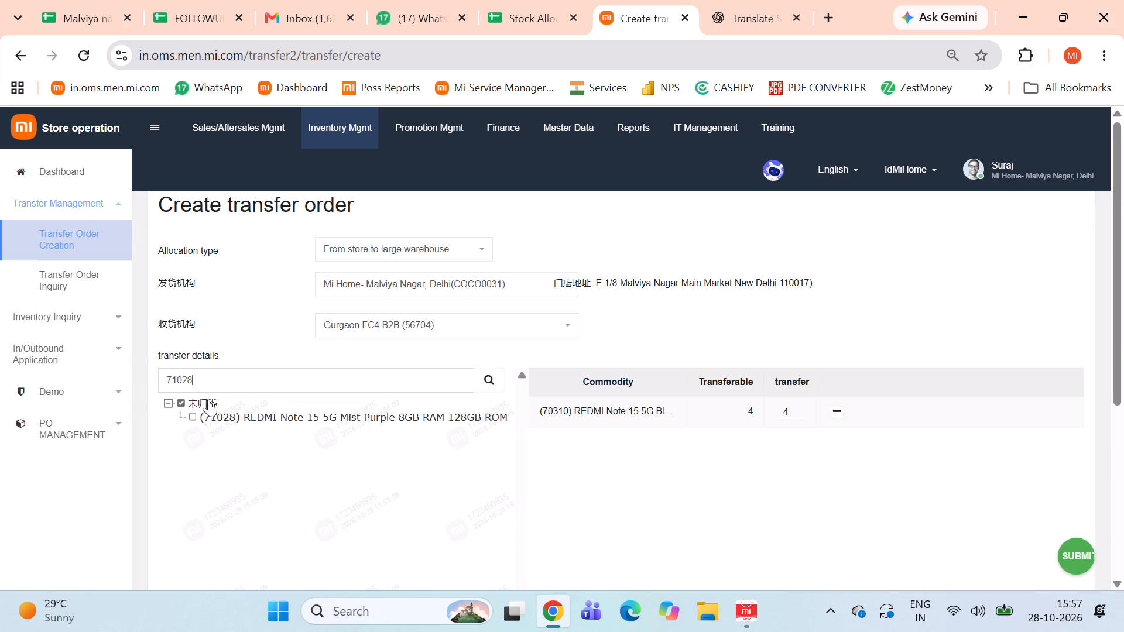
pyautogui.click(192, 416)
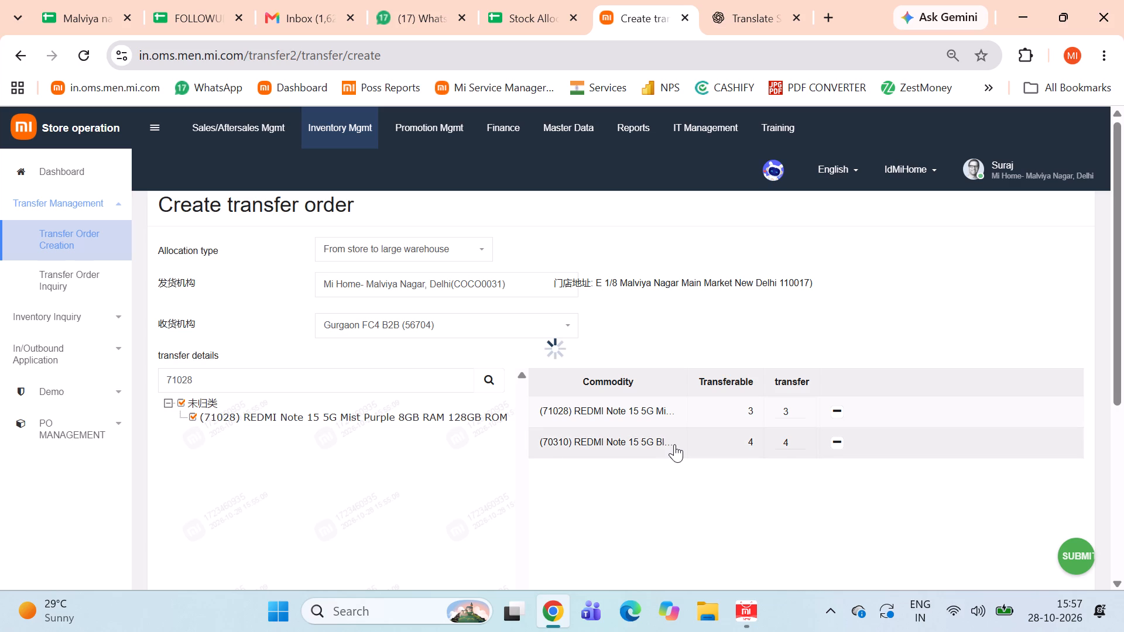
# Set the transfer quantity of the REDMI Note 15 5G Mist Purple (71028) to 1.
pyautogui.click(790, 410)
pyautogui.click(754, 415)
pyautogui.click(789, 408)
pyautogui.press('BackSpace')
pyautogui.press('1')
pyautogui.click(779, 501)
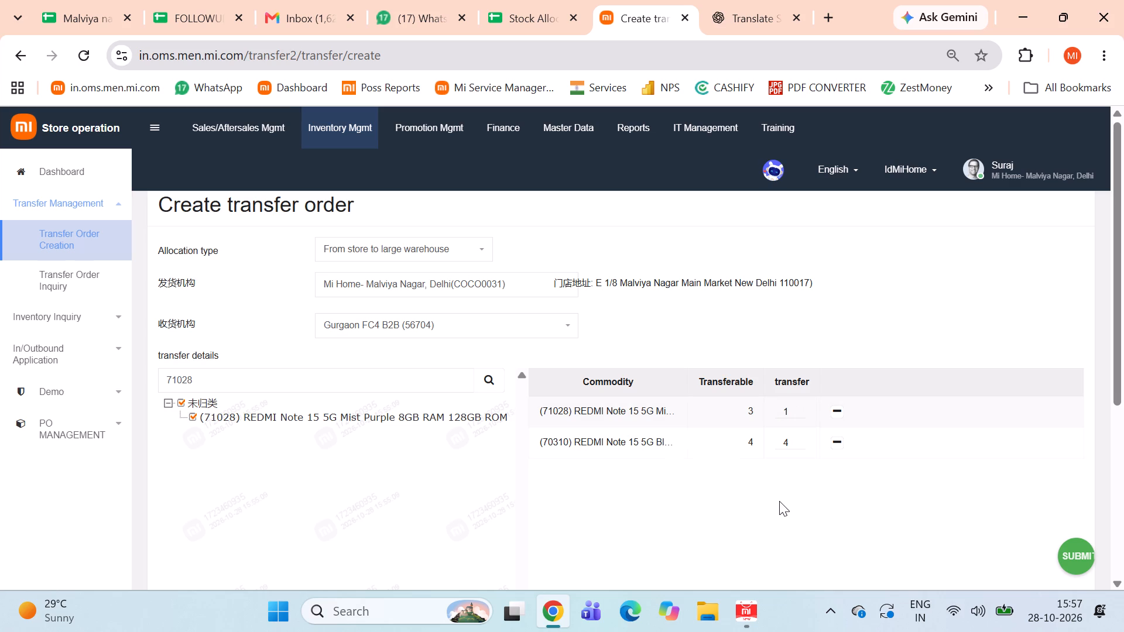
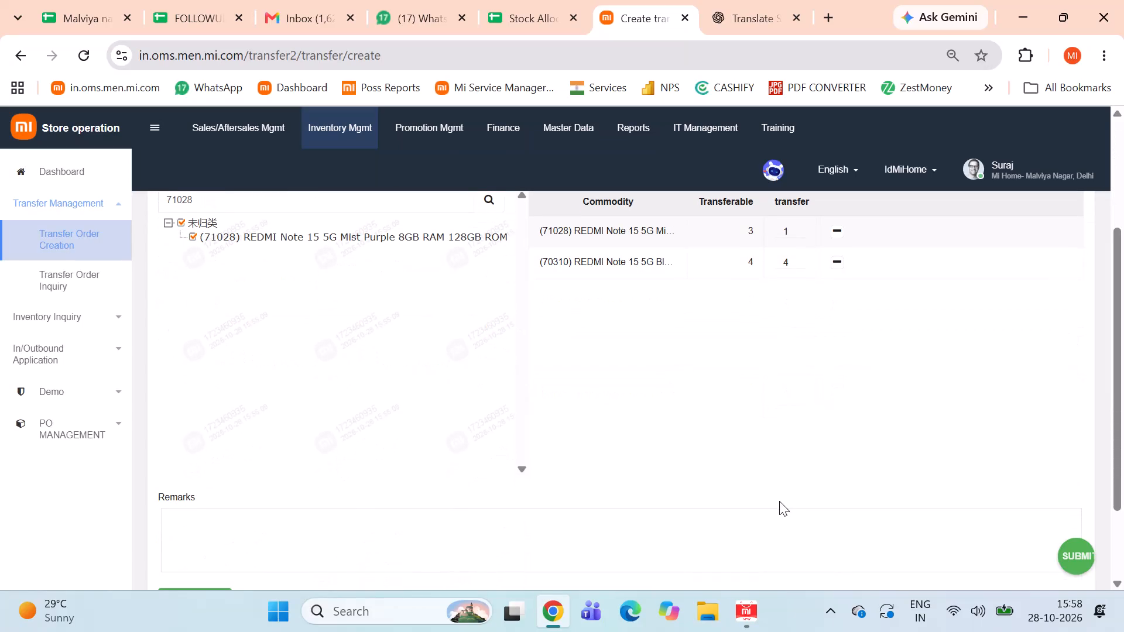
# Start entering the remarks for the transfer order containing the two REDMI Note 15 5G variants.
pyautogui.click(396, 516)
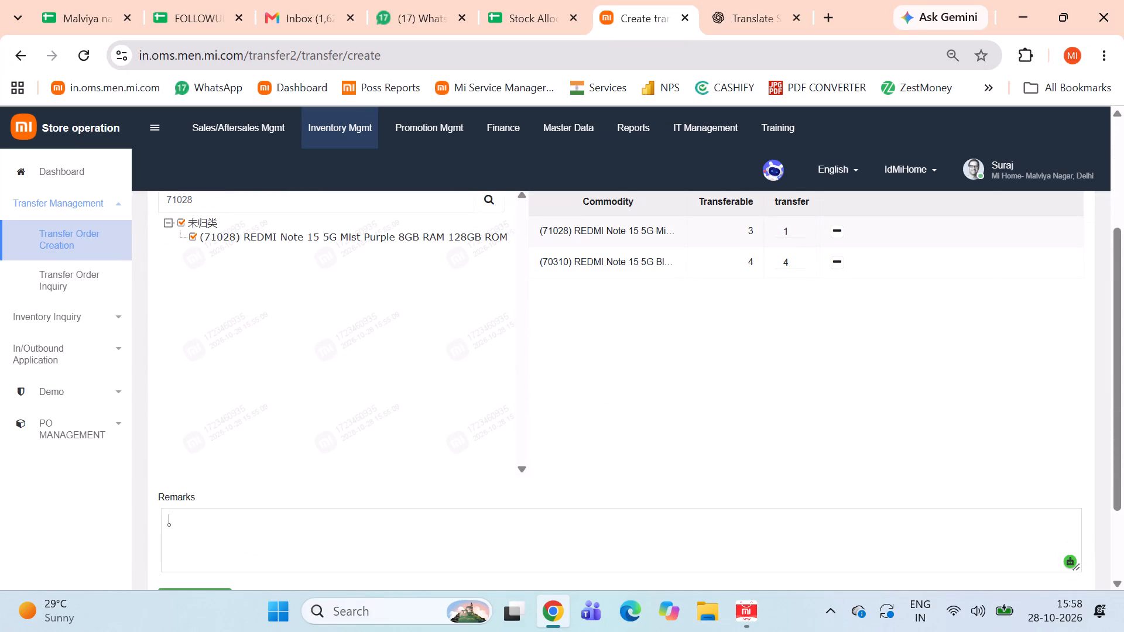
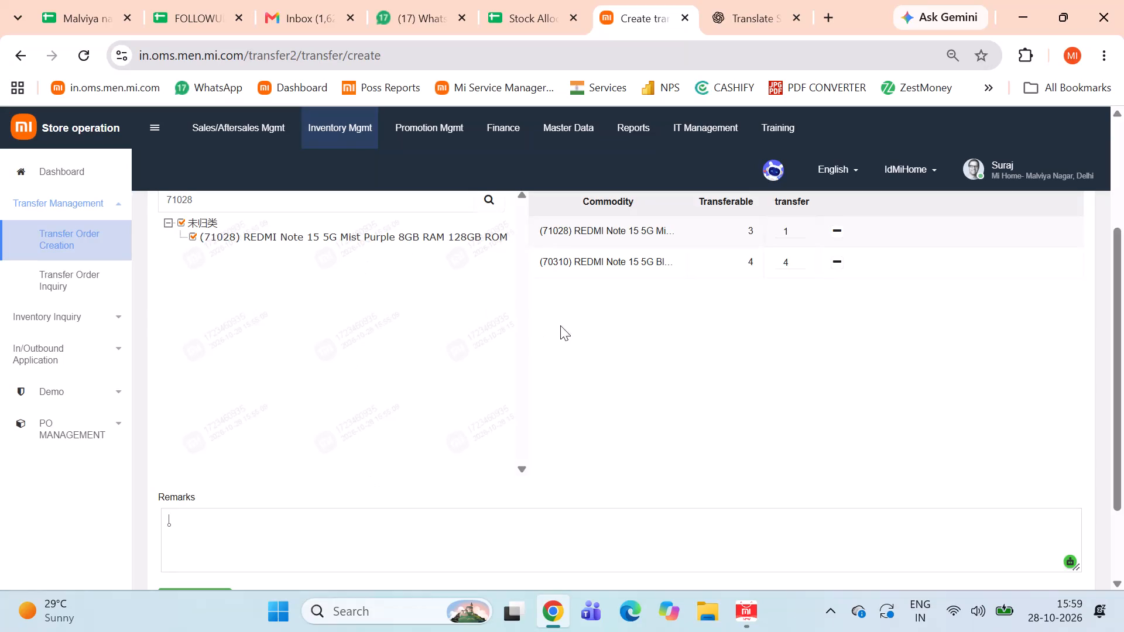
# Copy the receiving organization name Gurgaon FC4 B2B from the newest order in the transfer order inquiry.
pyautogui.click(348, 133)
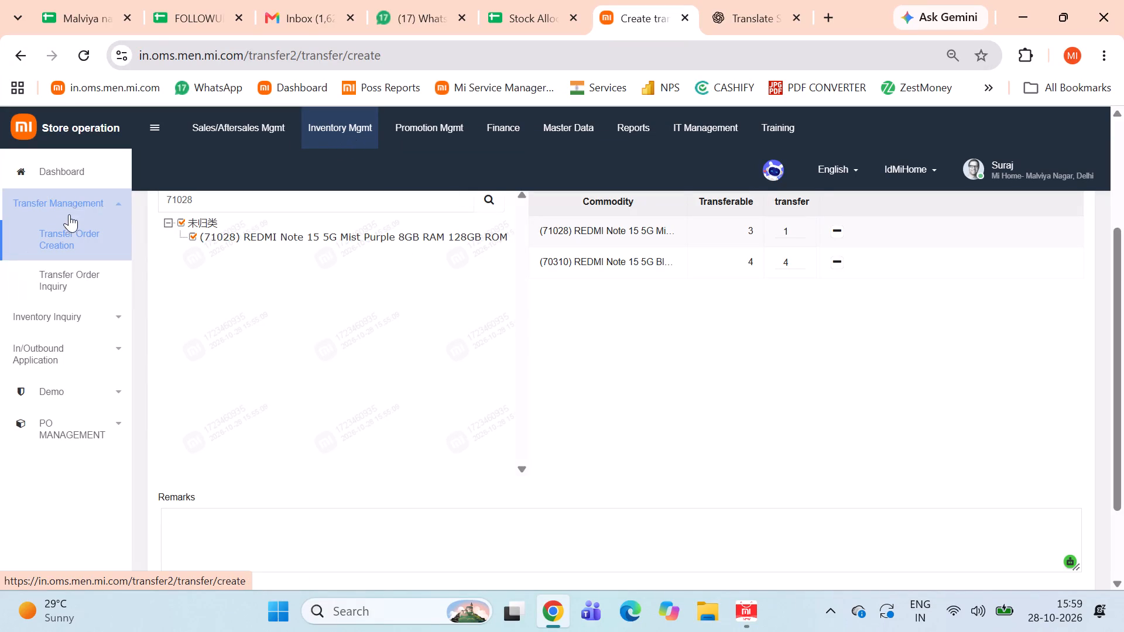
pyautogui.click(105, 269)
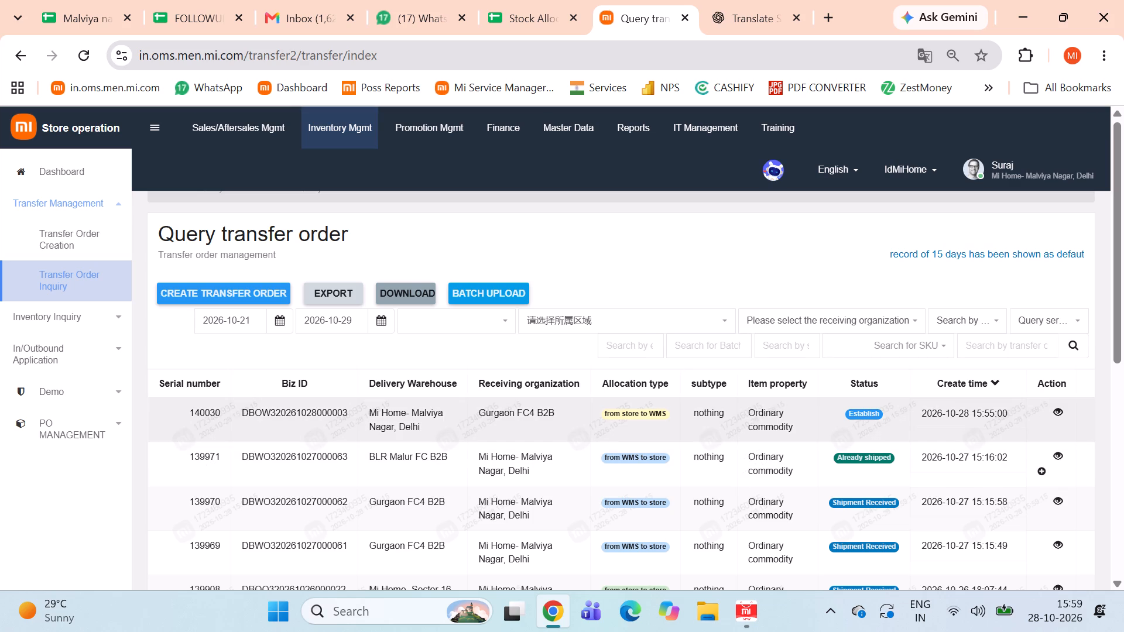
pyautogui.doubleClick(524, 414)
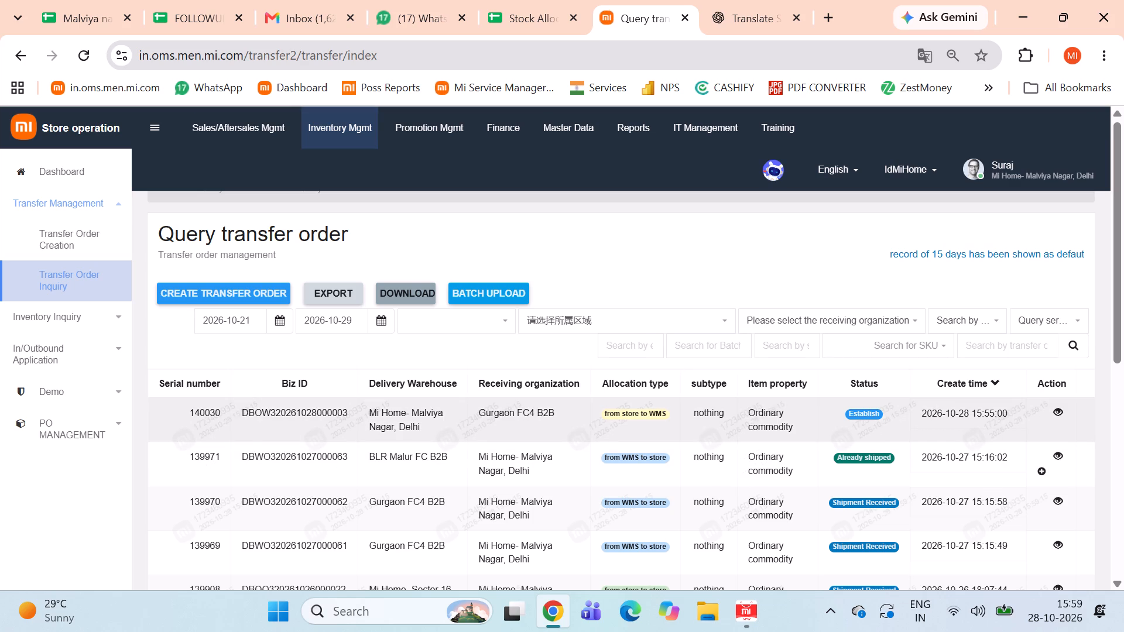
pyautogui.doubleClick(524, 414)
pyautogui.hotkey('ctrl', 'c')
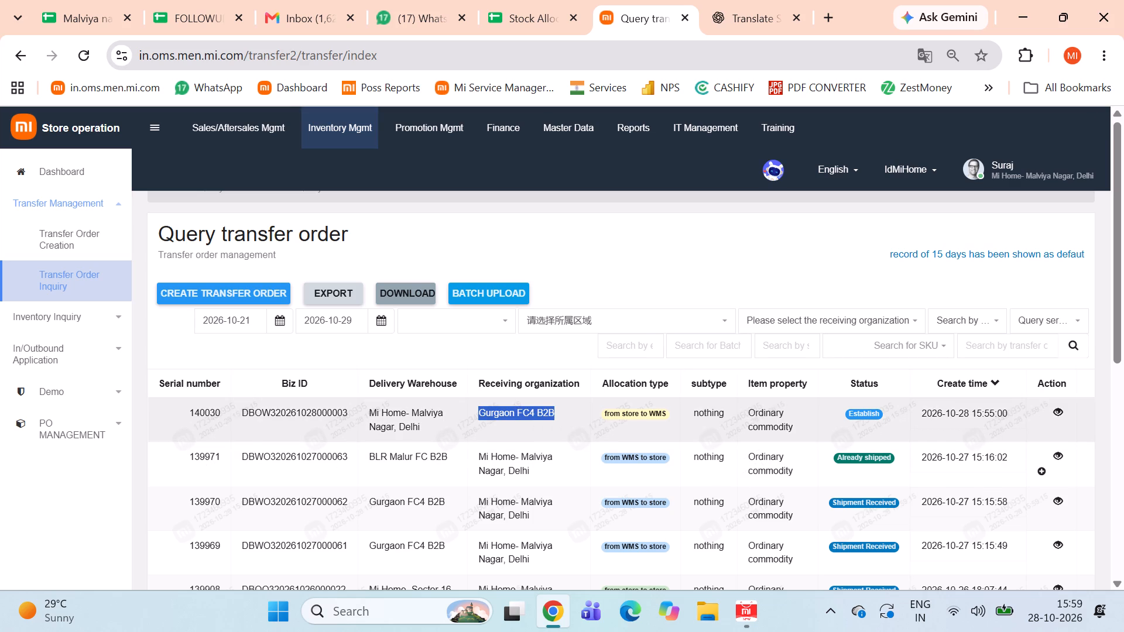
pyautogui.click(330, 456)
pyautogui.press('Right')
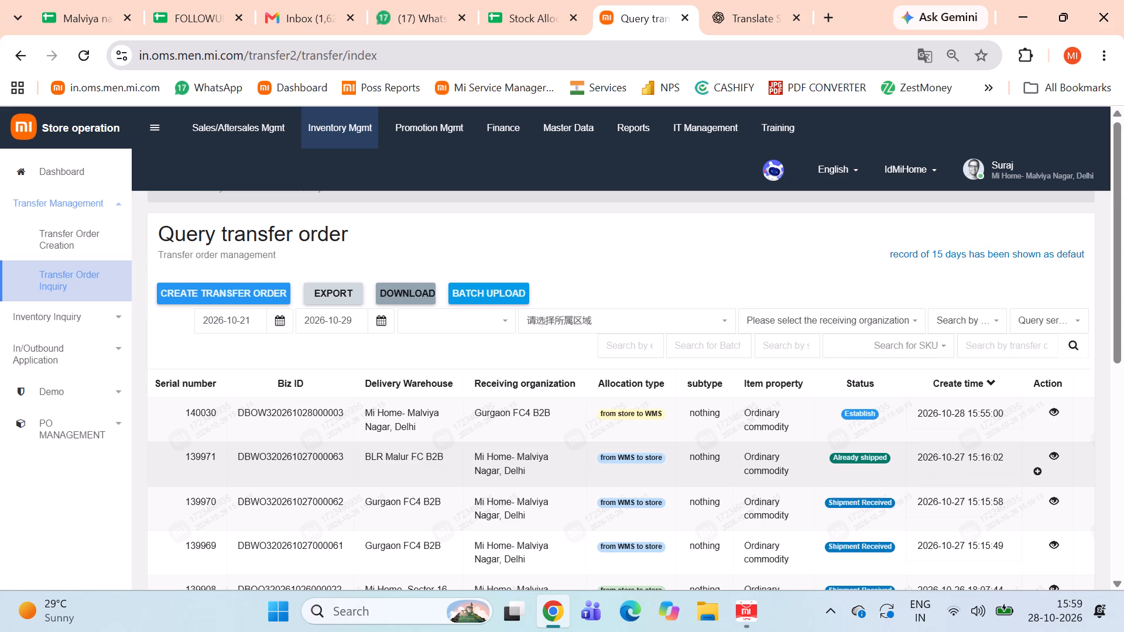
# Start a new transfer order from store to large warehouse, with Mi Home- Malviya Nagar, Delhi delivering and Gurgaon FC4 B2B (56704) receiving.
pyautogui.click(63, 241)
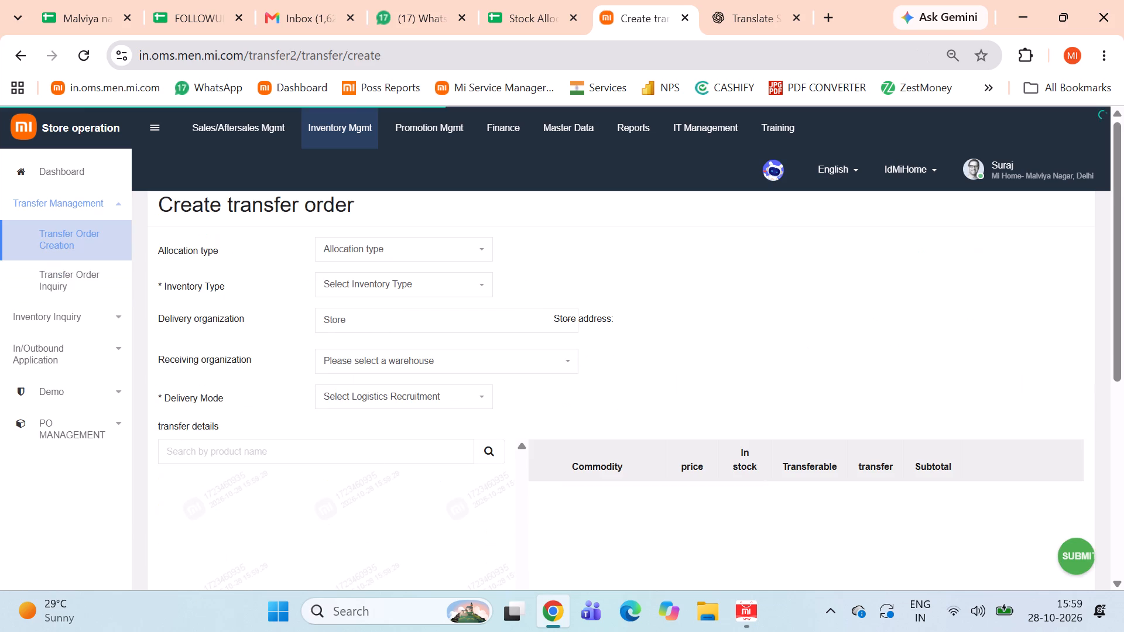
pyautogui.click(453, 248)
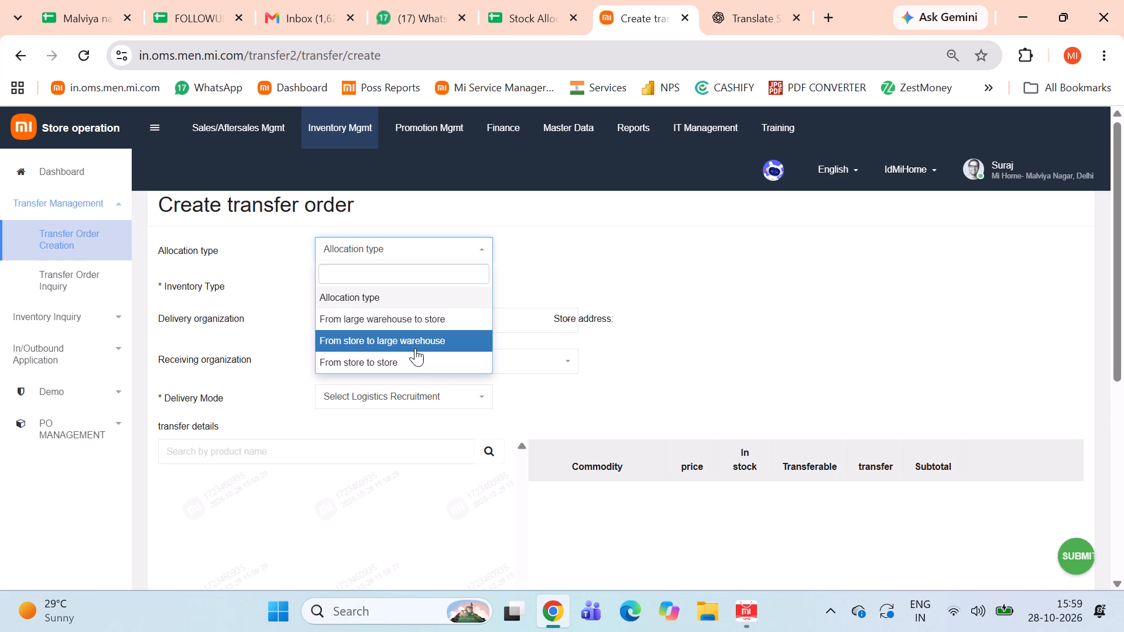
pyautogui.click(417, 346)
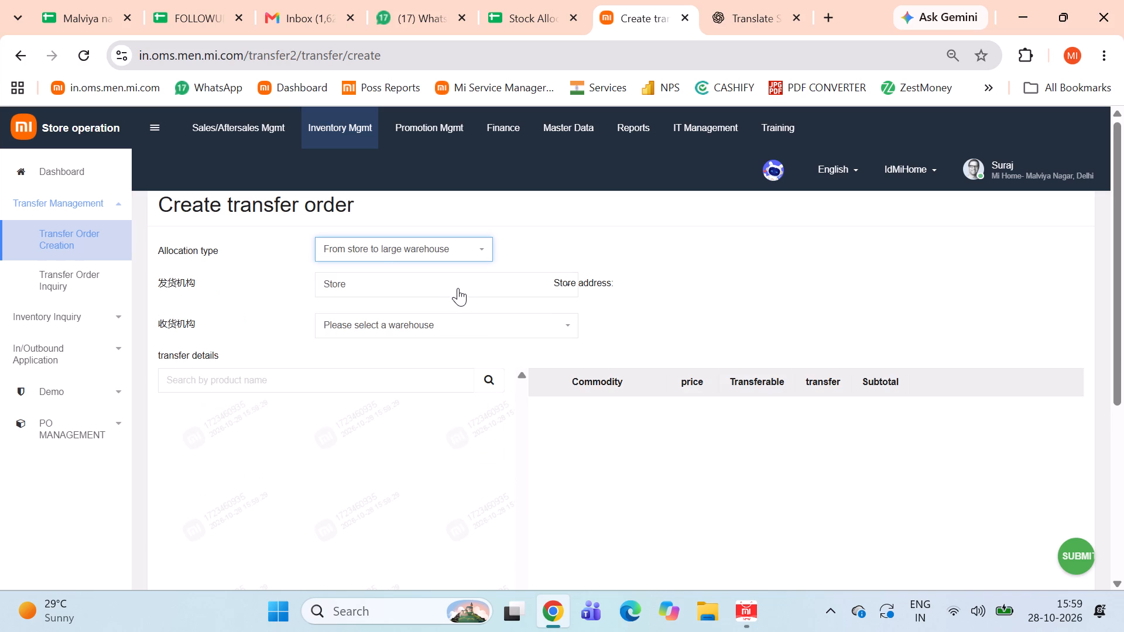
pyautogui.click(467, 279)
pyautogui.click(444, 349)
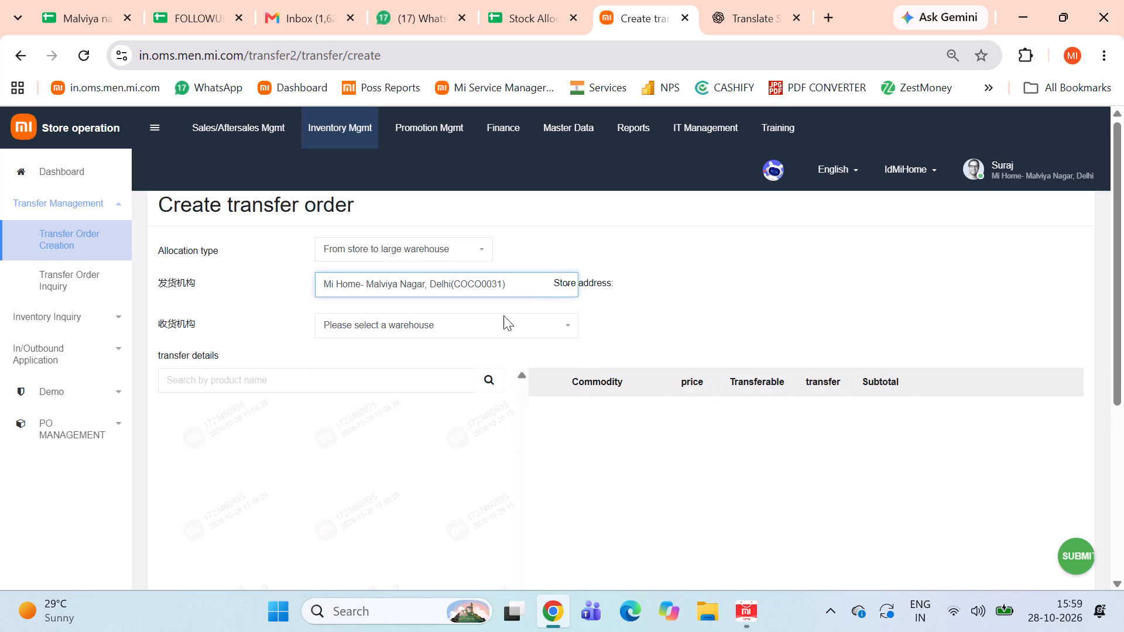
pyautogui.click(505, 319)
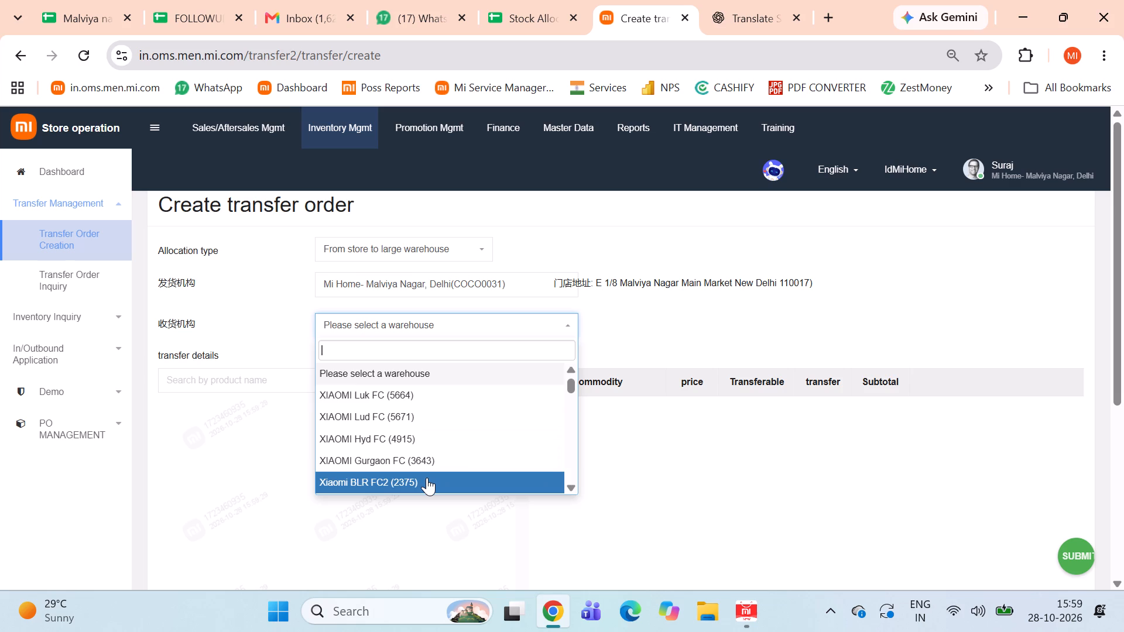
pyautogui.click(396, 349)
pyautogui.hotkey('ctrl', 'v')
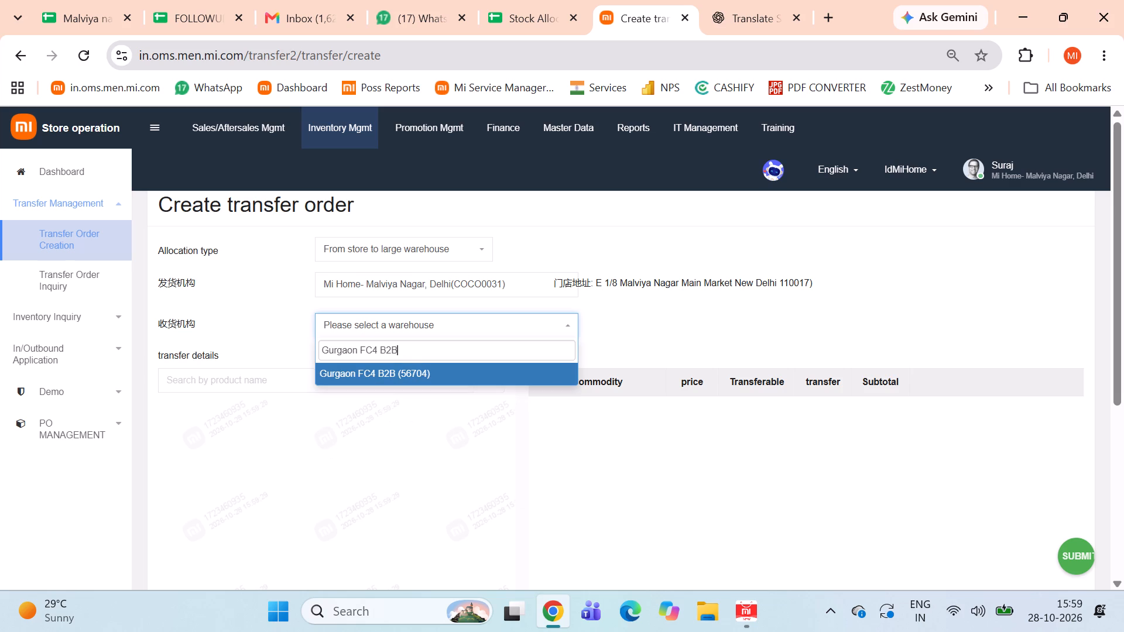
pyautogui.click(465, 373)
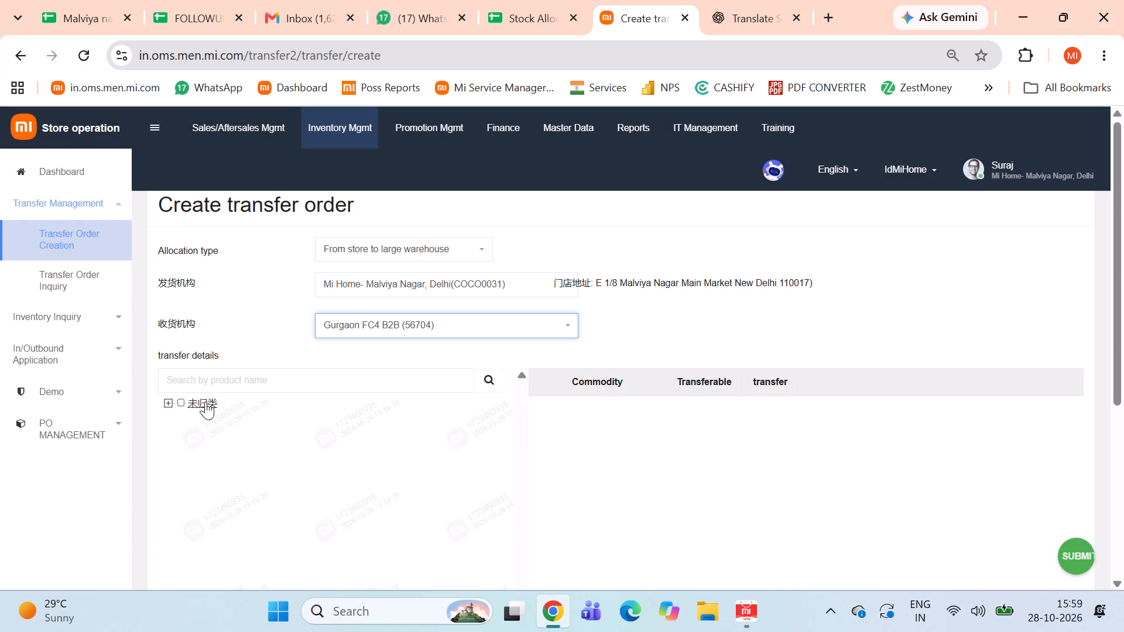
# Add product 71028, REDMI Note 15 5G Mist Purple 8GB RAM 128GB ROM, to the transfer details with transfer quantity 1.
pyautogui.click(246, 379)
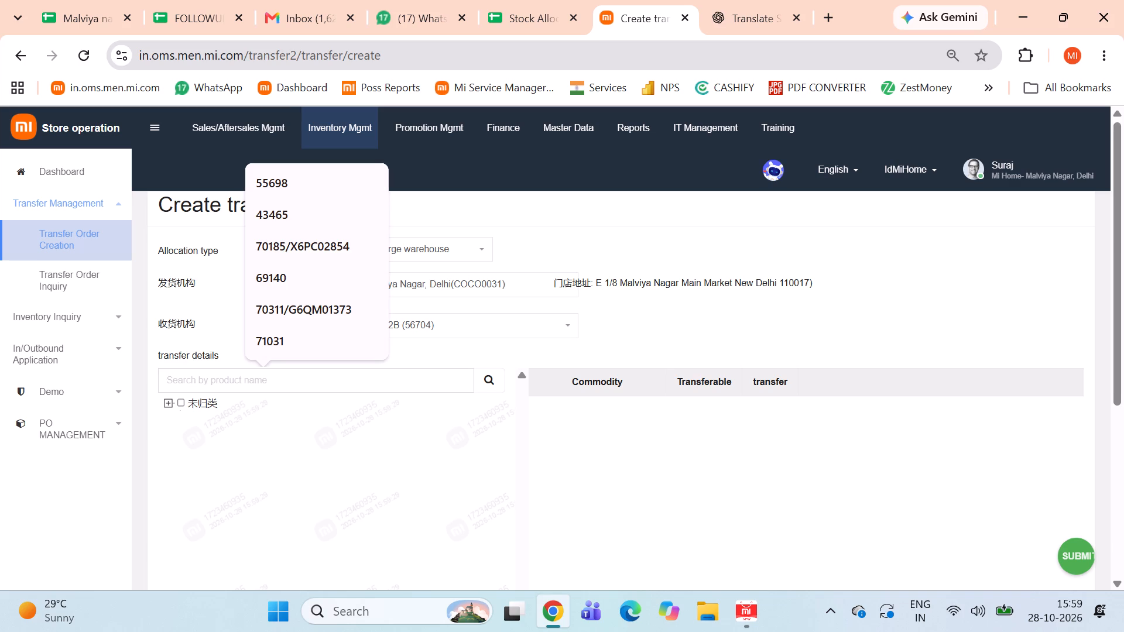
pyautogui.write('71')
pyautogui.write('028')
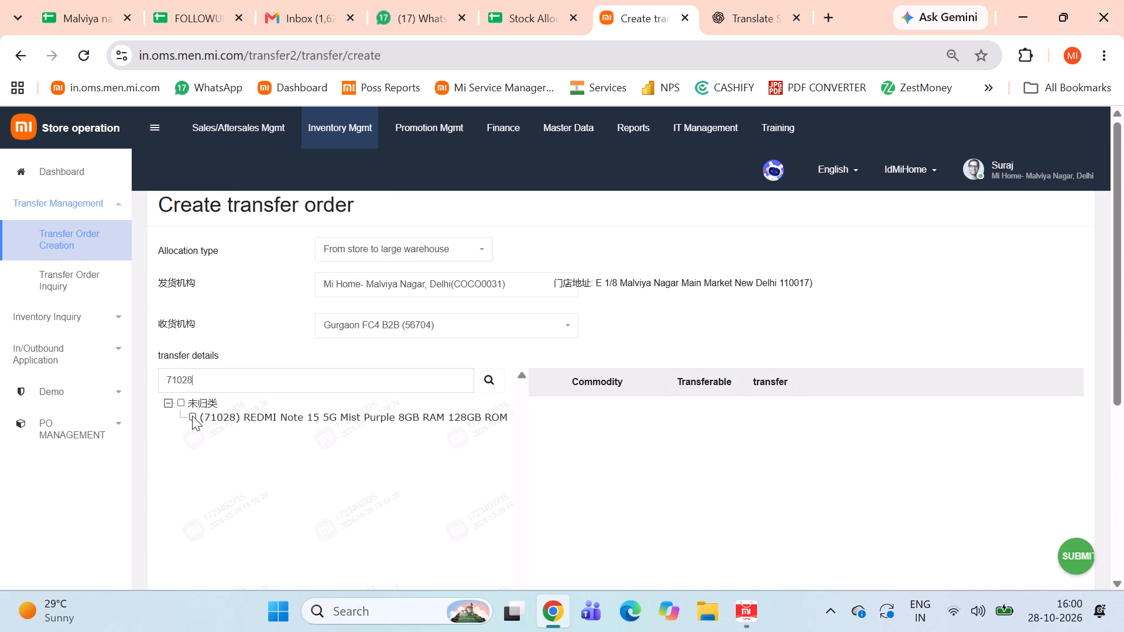
pyautogui.click(192, 415)
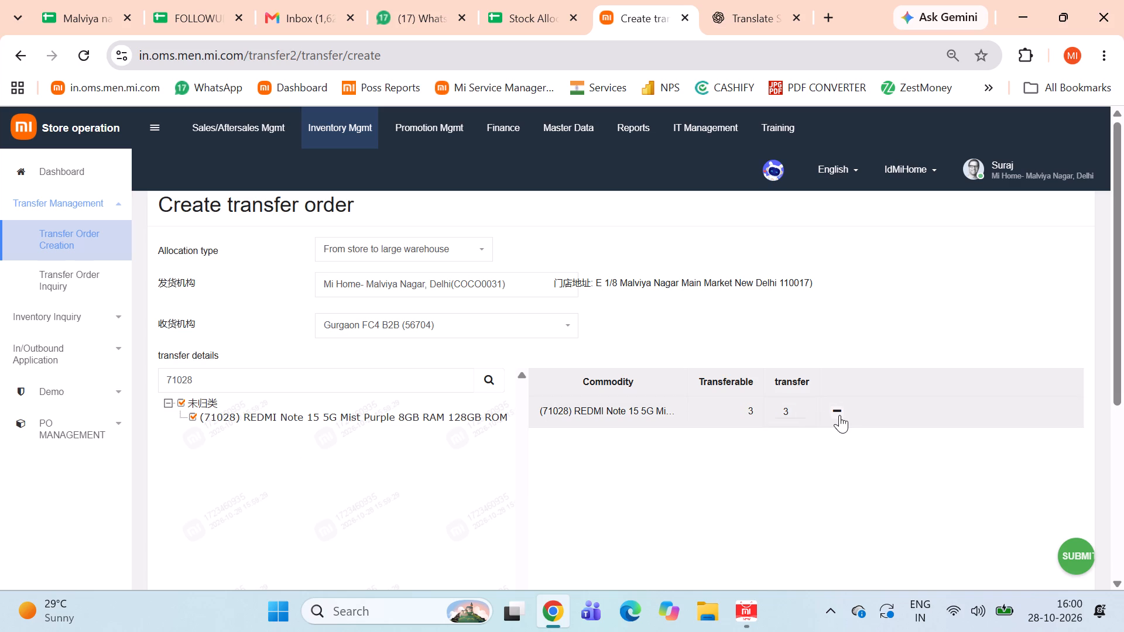
pyautogui.click(802, 415)
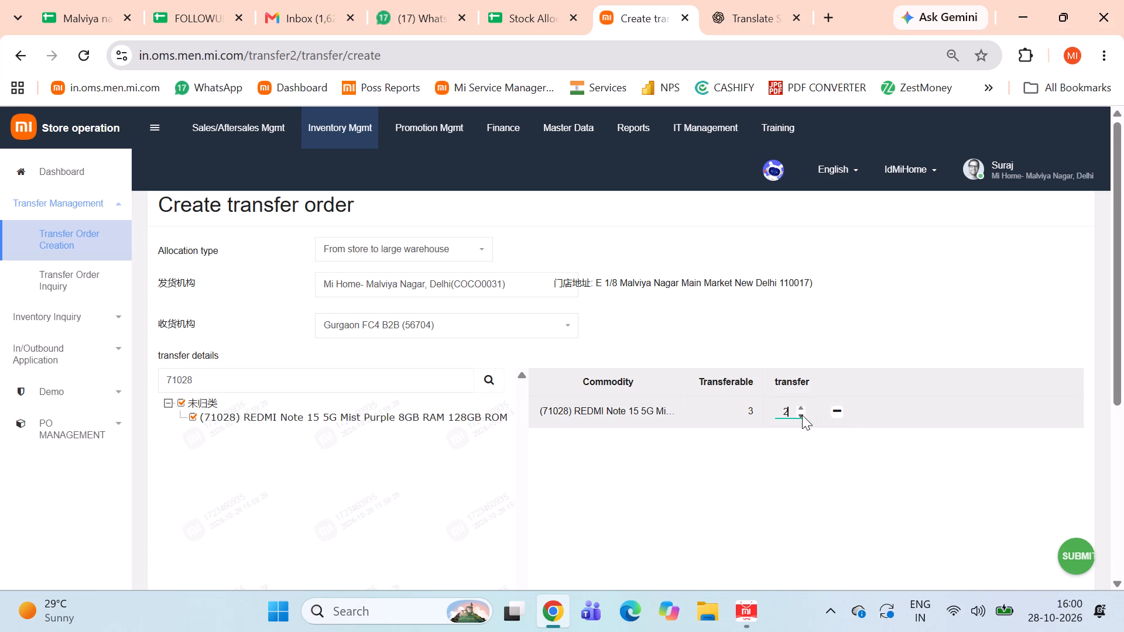
pyautogui.click(802, 415)
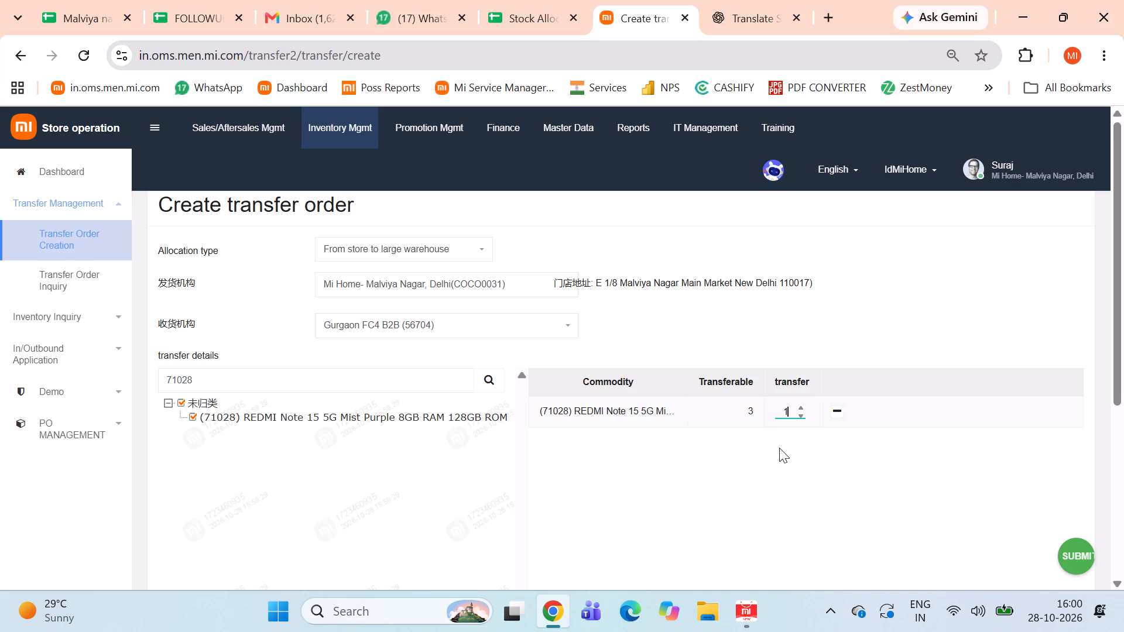
pyautogui.click(779, 448)
# Add product 70310, REDMI Note 15 5G Black 8GB RAM 128GB ROM, to the transfer details with transfer quantity 4.
pyautogui.click(231, 382)
pyautogui.press('BackSpace')
pyautogui.press('BackSpace')
pyautogui.press('BackSpace')
pyautogui.press('BackSpace')
pyautogui.press('BackSpace')
pyautogui.press('BackSpace')
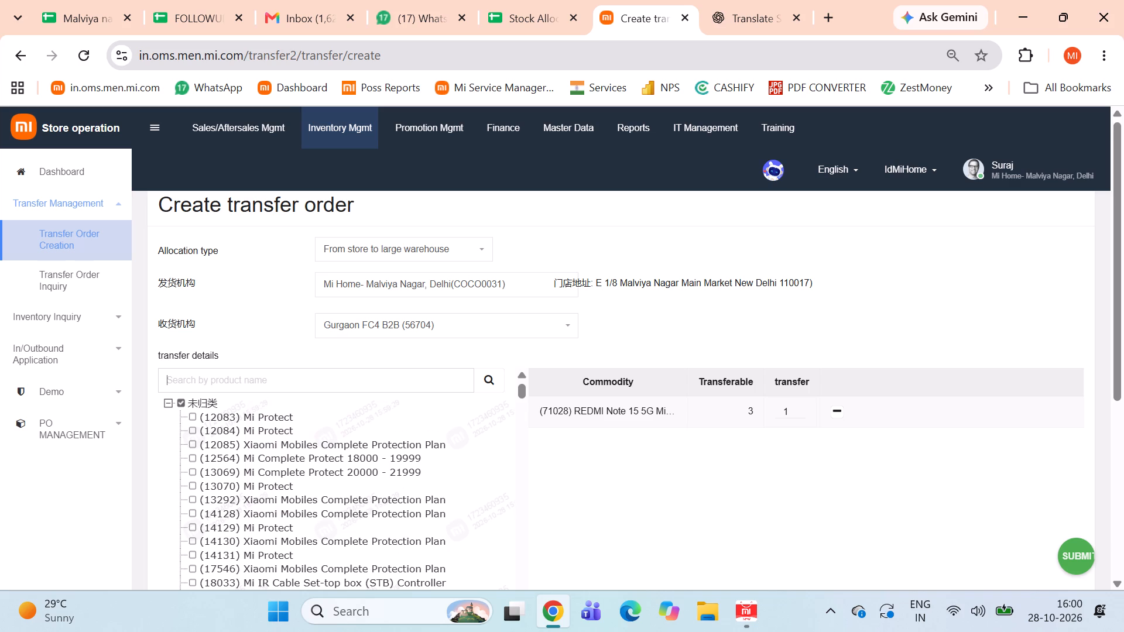
pyautogui.write('70')
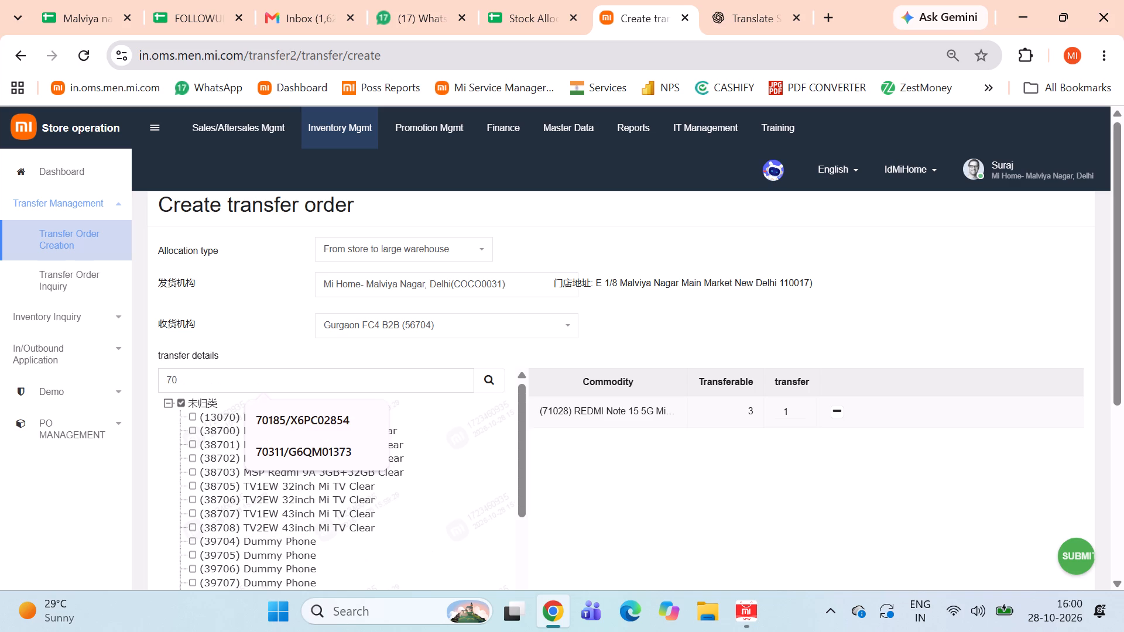
pyautogui.write('310')
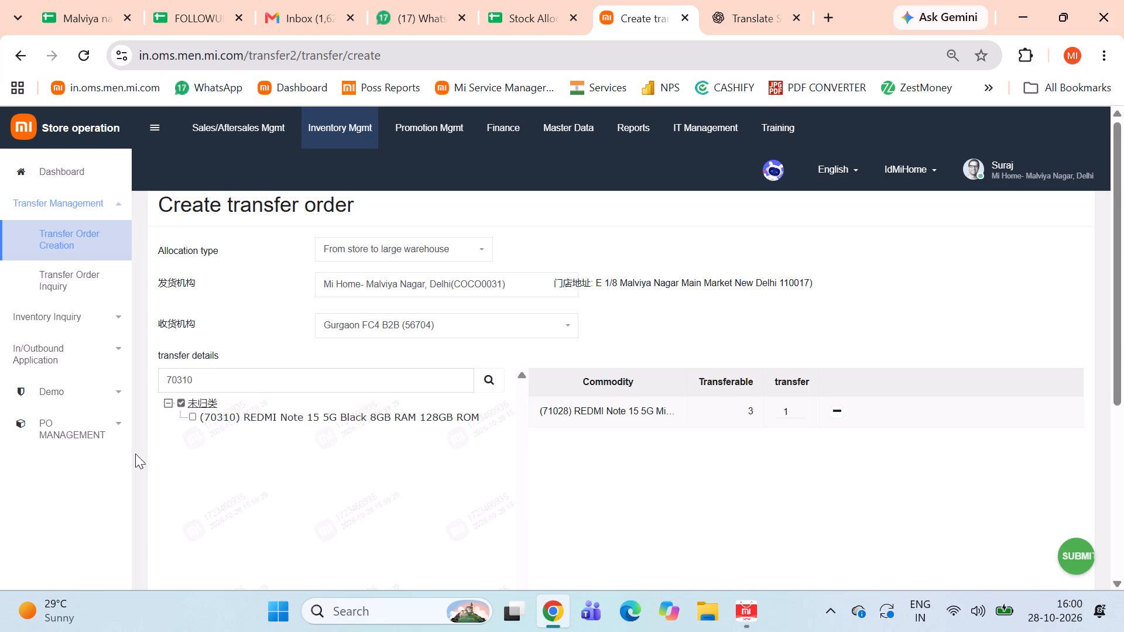
pyautogui.click(190, 417)
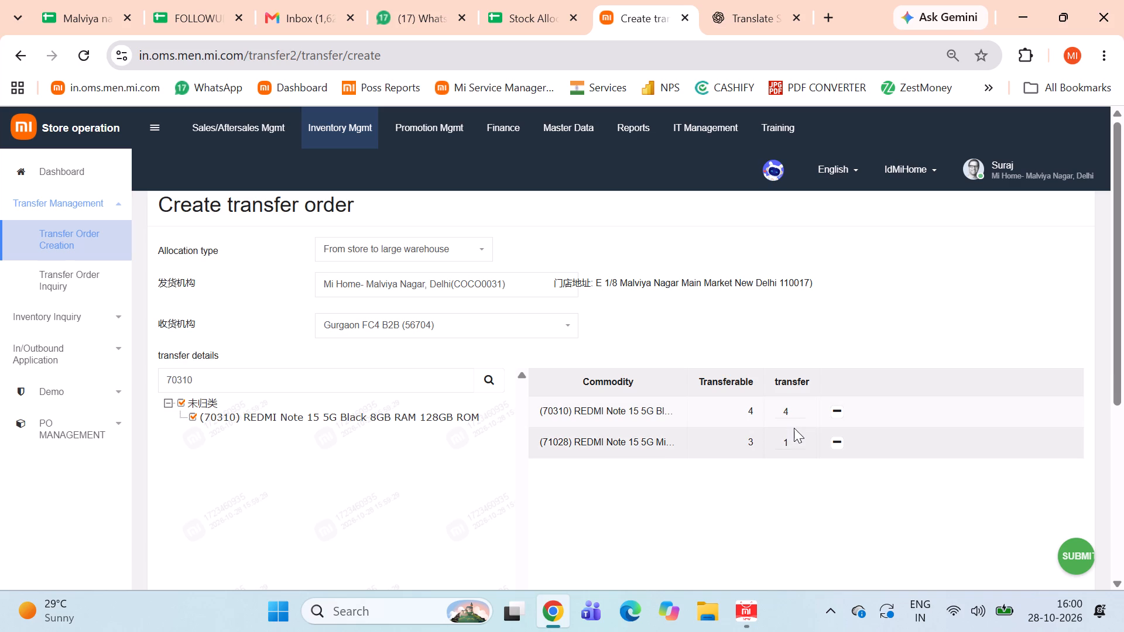
pyautogui.click(647, 516)
# Review the two REDMI Note 15 5G order lines and start entering the transfer order's remarks.
pyautogui.scroll(-3, 546, 510)
pyautogui.click(347, 496)
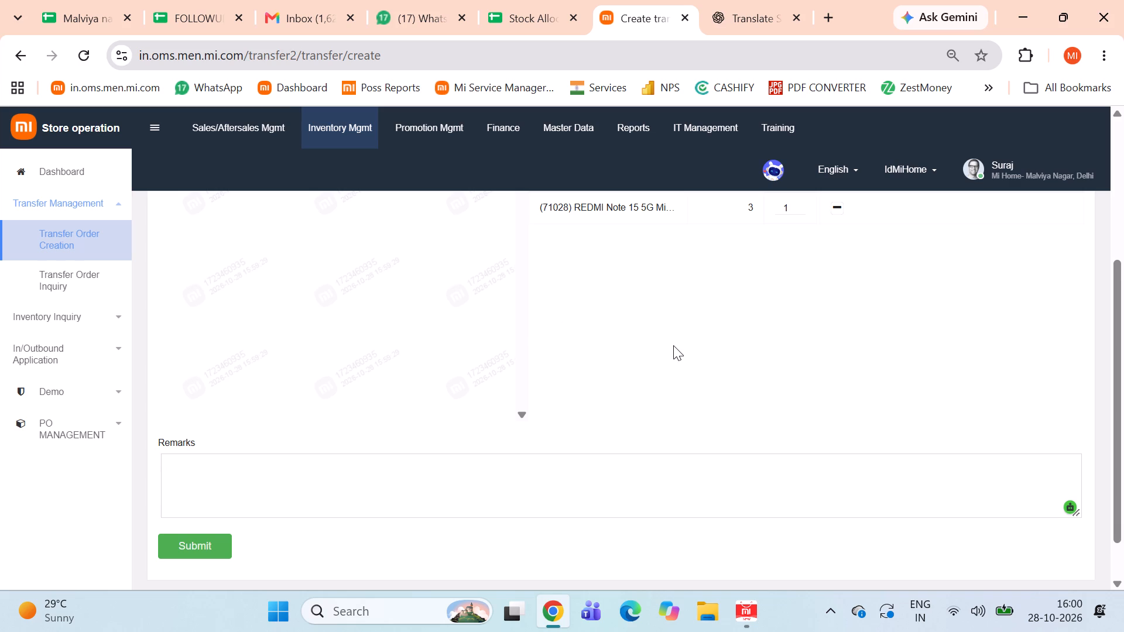
pyautogui.scroll(-1, 673, 345)
pyautogui.scroll(4, 673, 345)
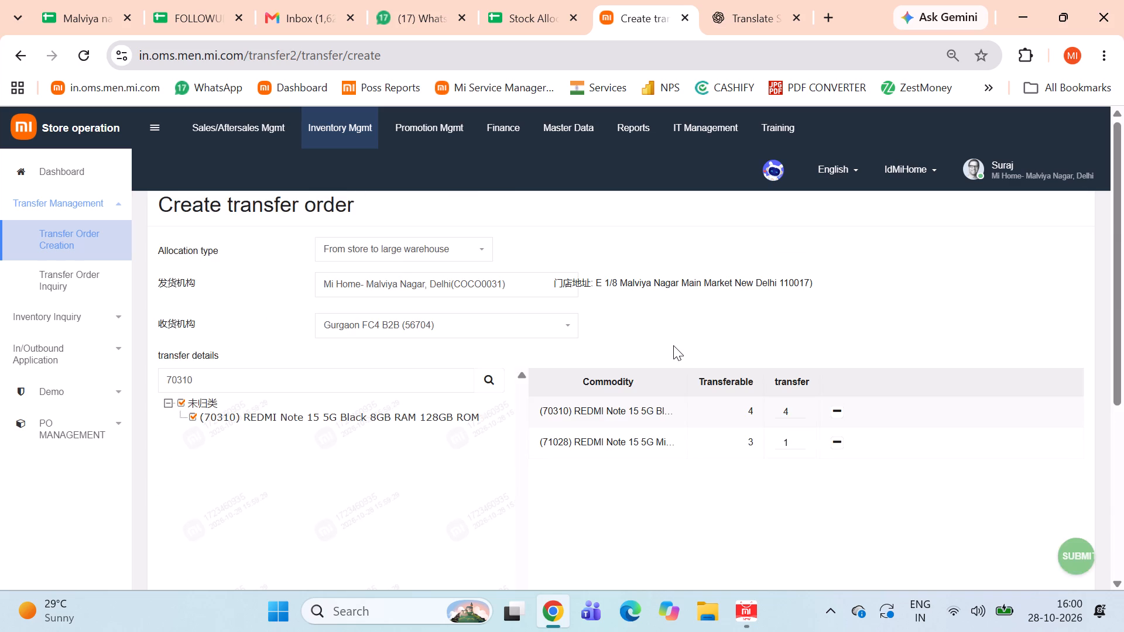
pyautogui.scroll(-3, 673, 345)
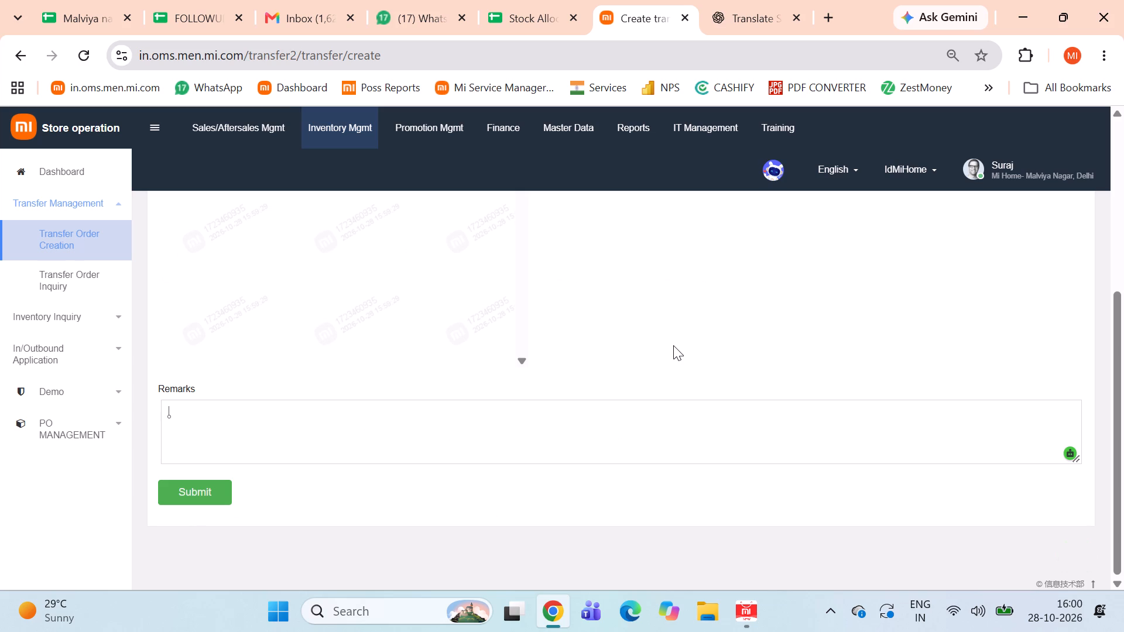
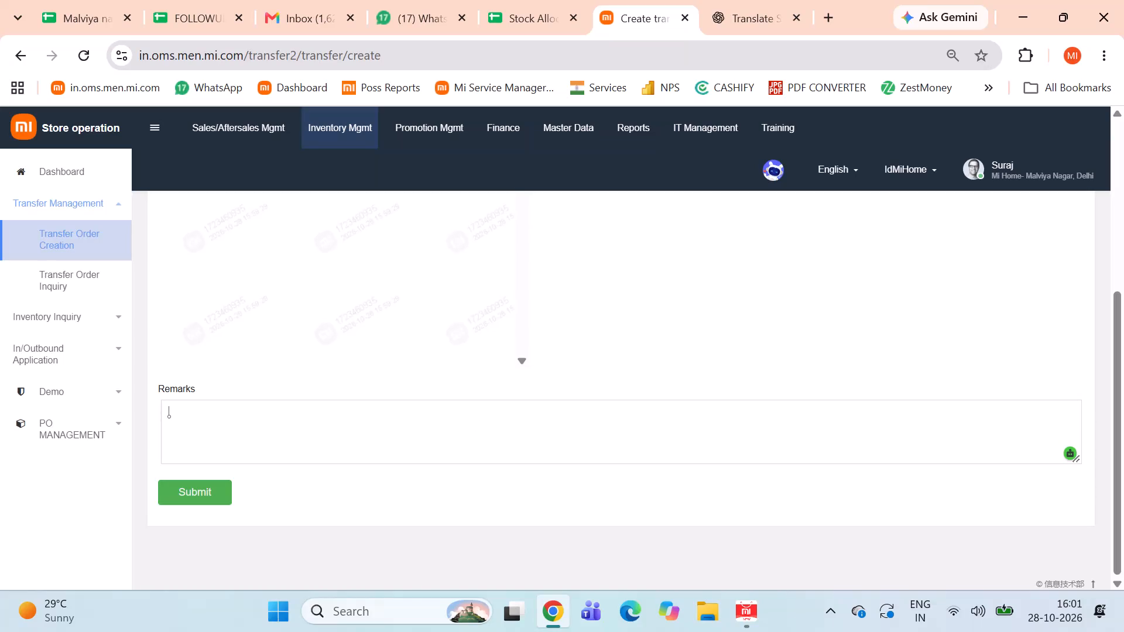
# Enter the transfer order remark "box less than SRP", applying the suggested word correction to "than".
pyautogui.click(314, 433)
pyautogui.write('box less then')
pyautogui.press('space')
pyautogui.press('m')
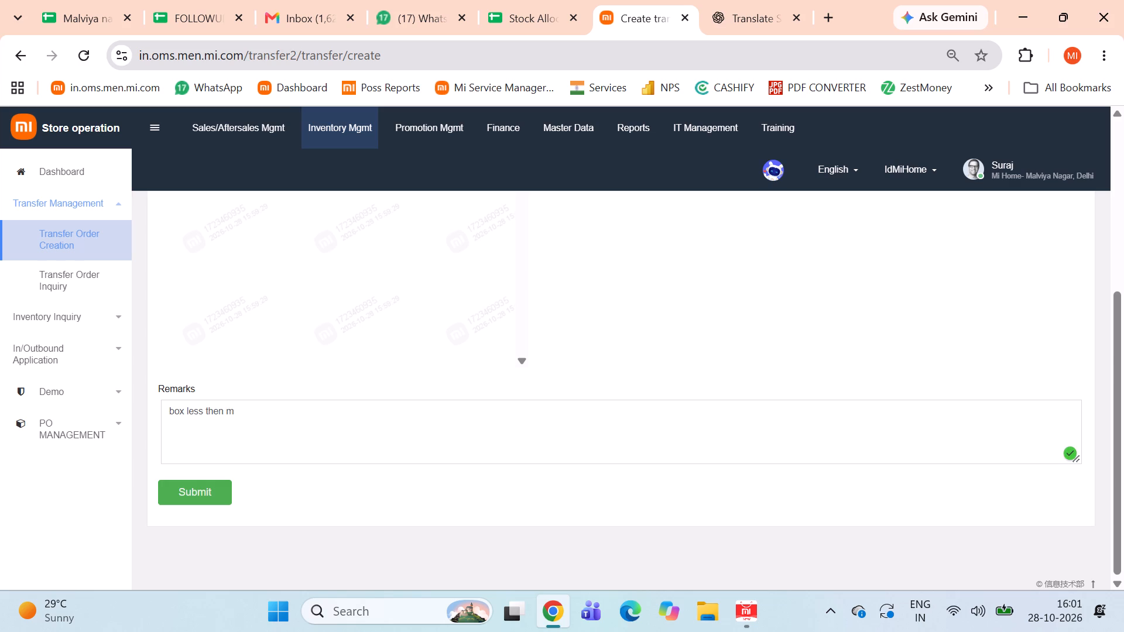
pyautogui.press('BackSpace')
pyautogui.write('SRP')
pyautogui.rightClick(214, 414)
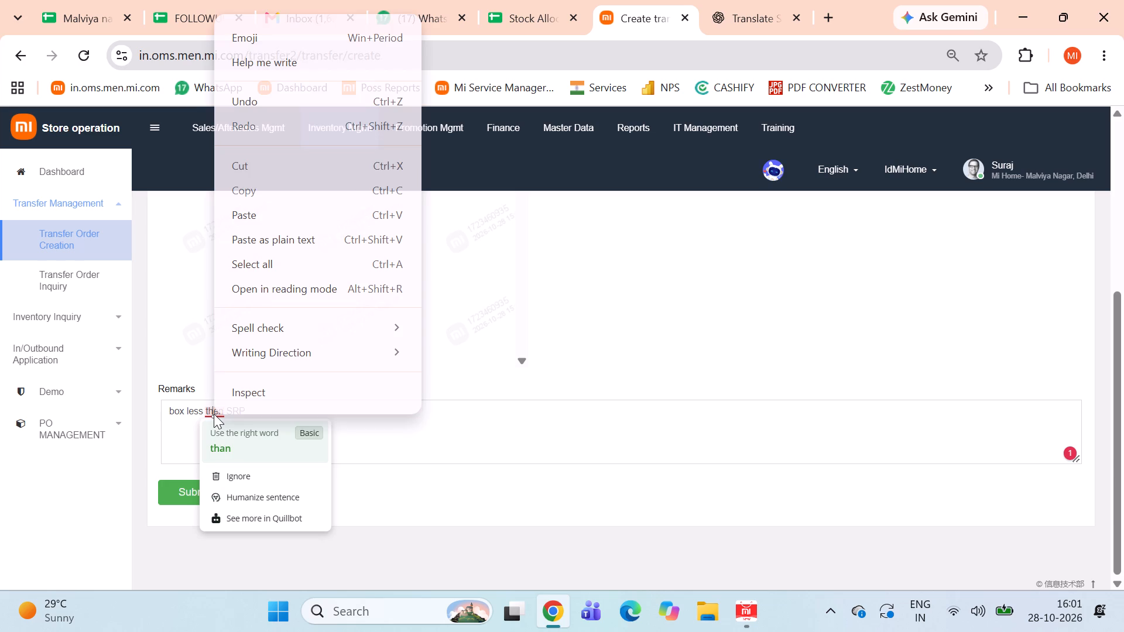
pyautogui.click(224, 449)
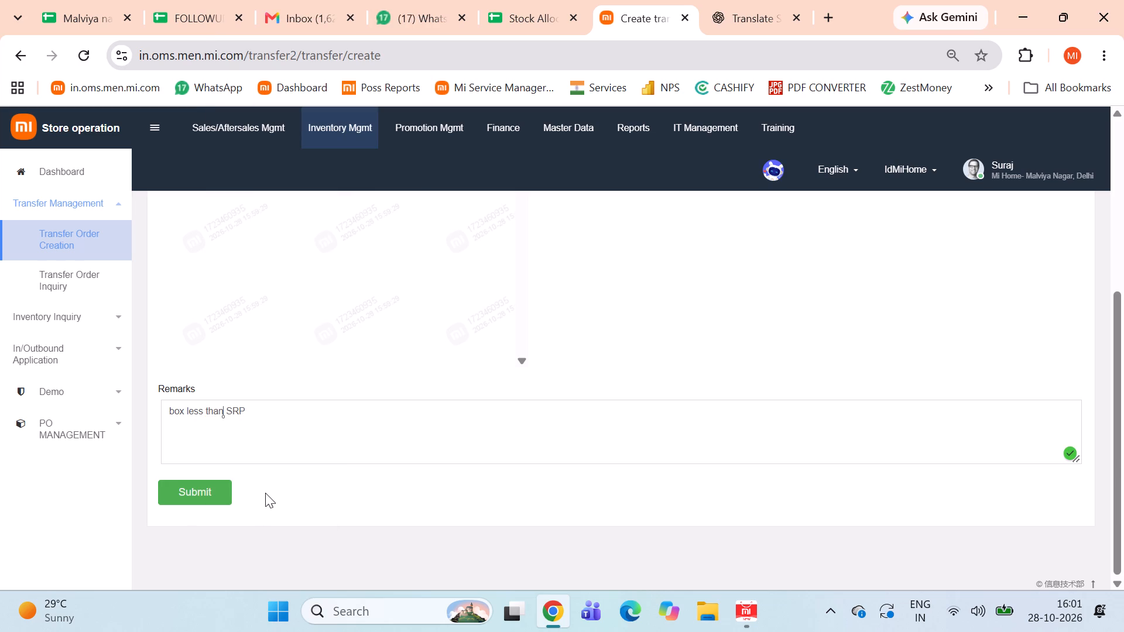
# Expand the remark to "ON box MRP less than SRP", fixing the spacing between "MRP" and "less".
pyautogui.click(165, 412)
pyautogui.write('ON')
pyautogui.press('space')
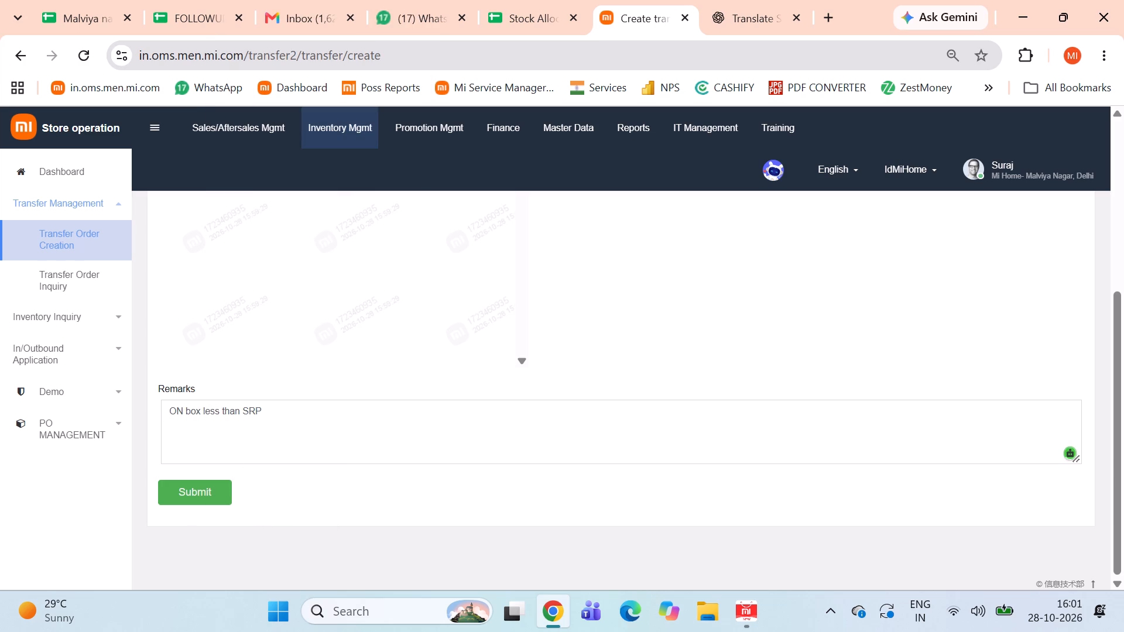
pyautogui.press('Right')
pyautogui.press('Right')
pyautogui.press('Right')
pyautogui.press('Right')
pyautogui.press('m')
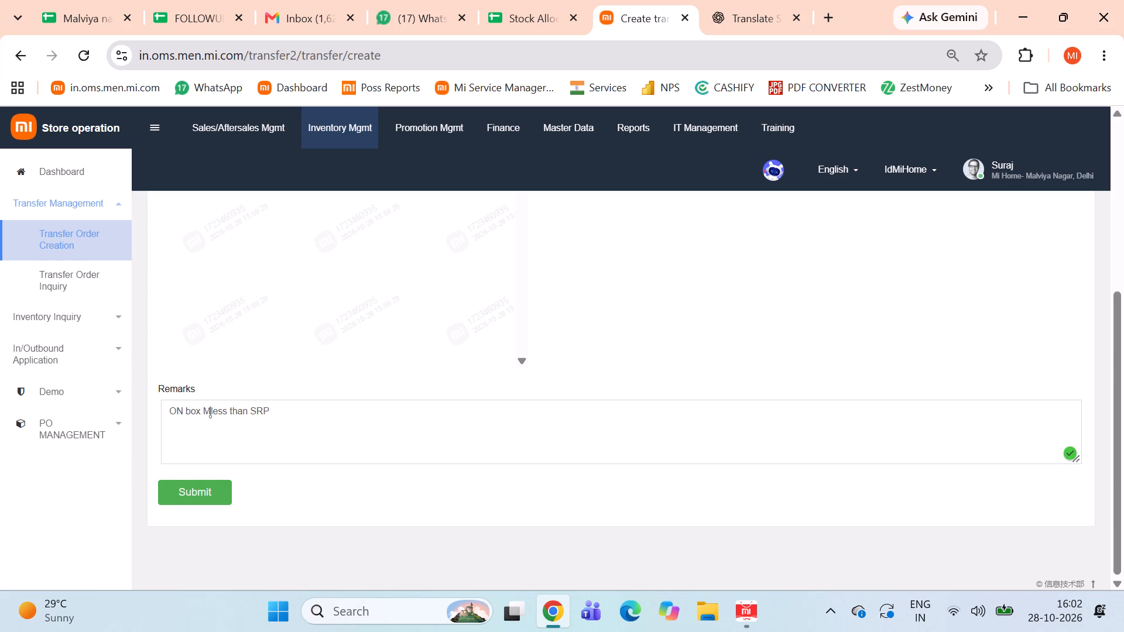
pyautogui.write('RP')
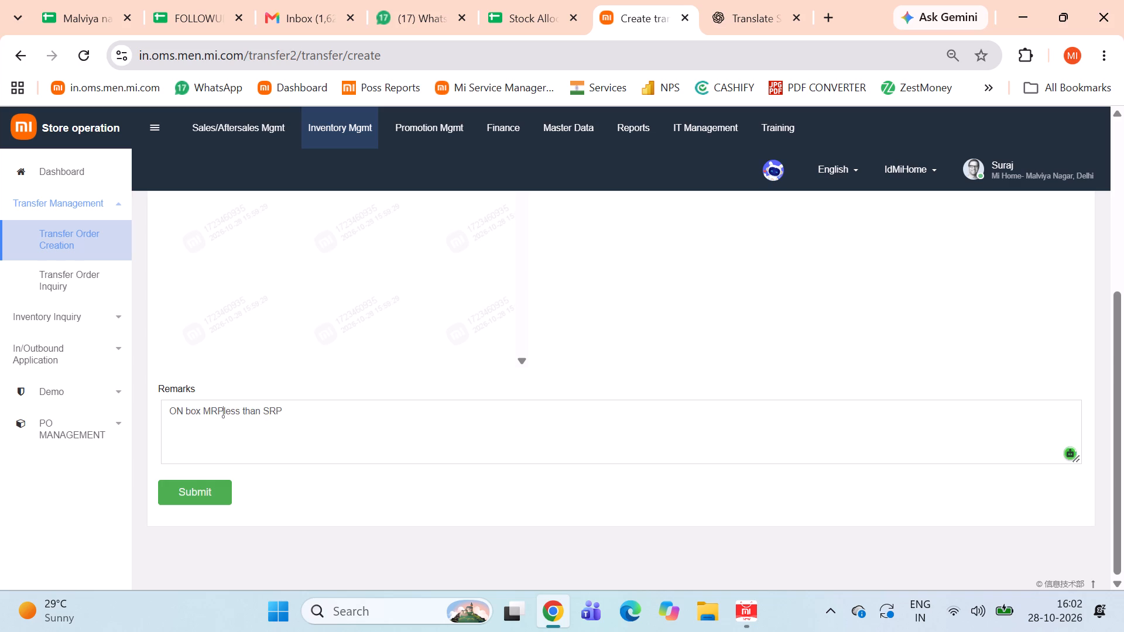
pyautogui.press('Right')
pyautogui.press('Right')
pyautogui.rightClick(165, 412)
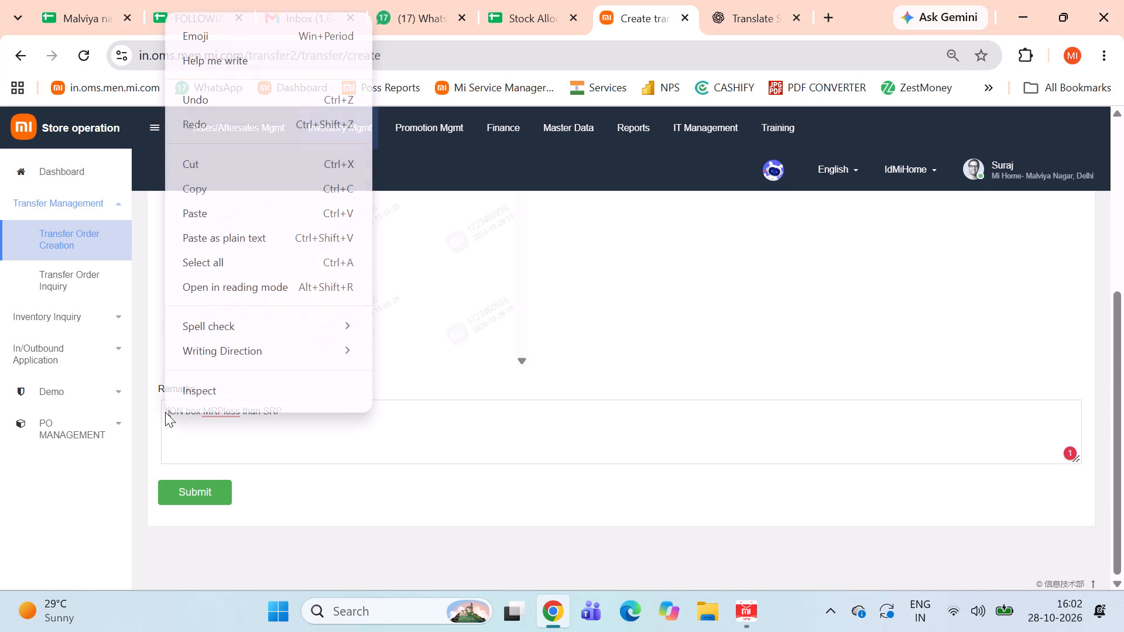
pyautogui.click(530, 441)
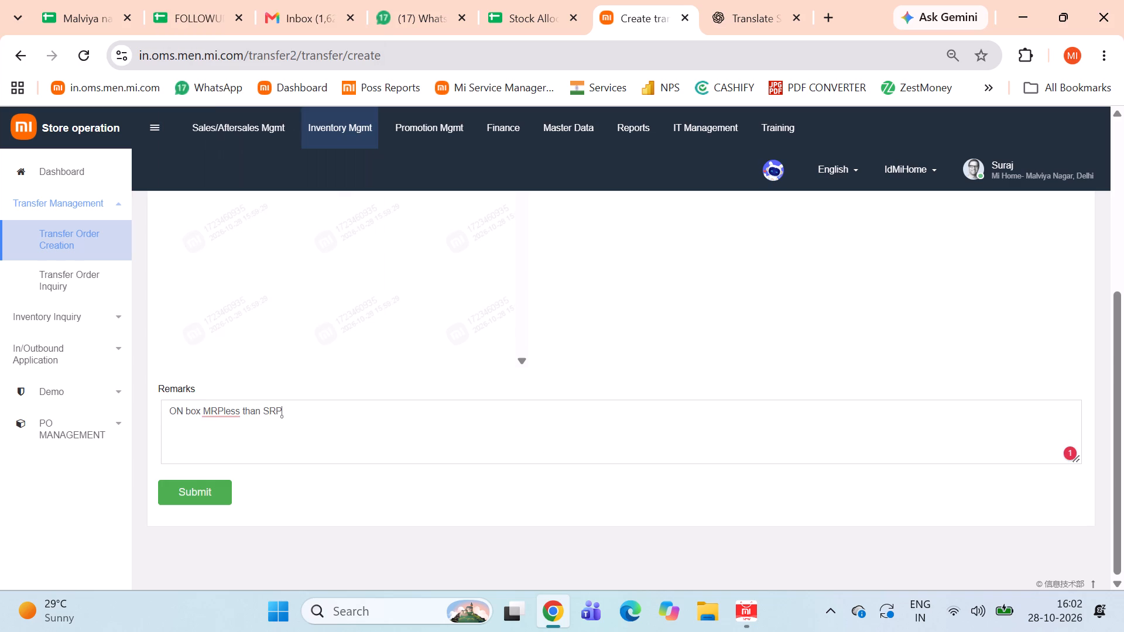
pyautogui.rightClick(212, 415)
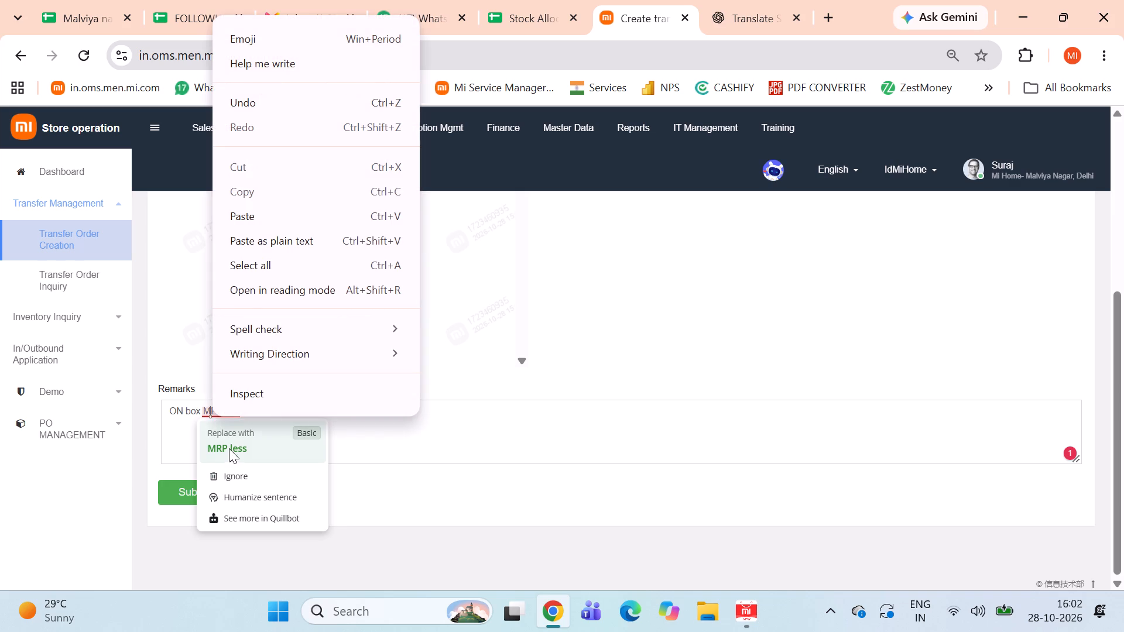
pyautogui.click(229, 448)
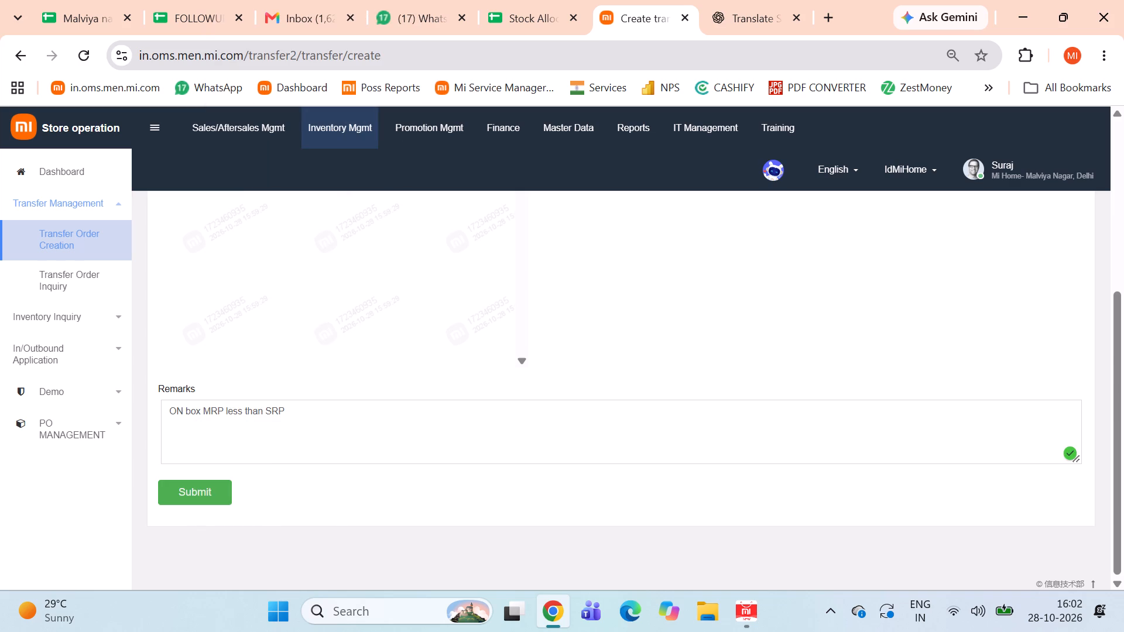
# Change the remark's first word to "On" so it reads "On box MRP less than SRP".
pyautogui.click(184, 417)
pyautogui.press('BackSpace')
pyautogui.press('BackSpace')
pyautogui.press('o')
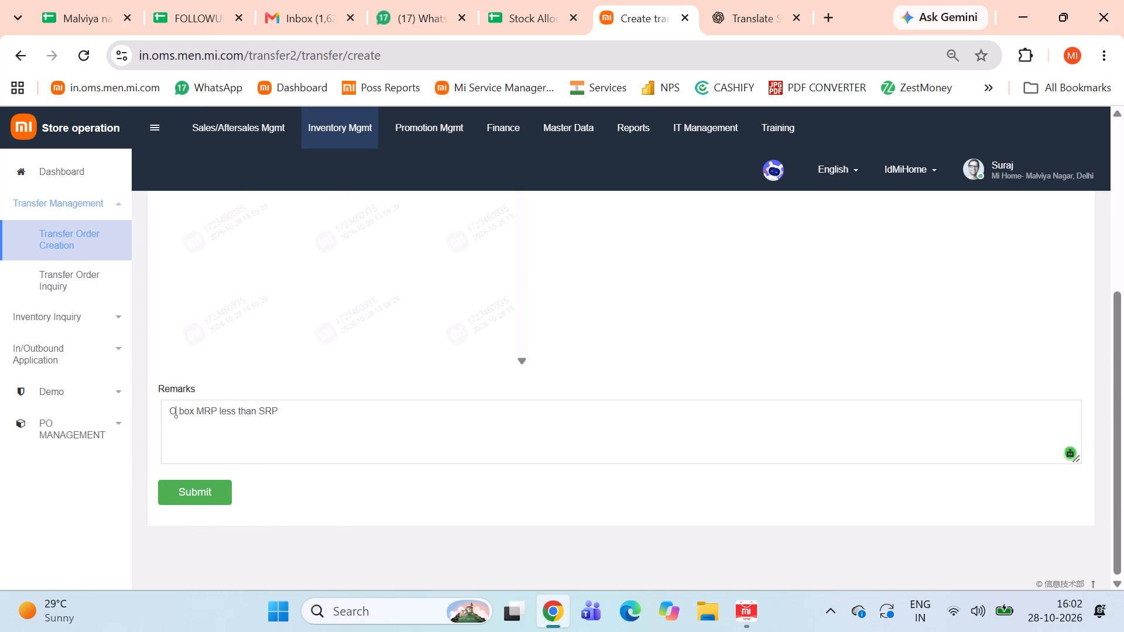
pyautogui.press('Right')
pyautogui.press('Right')
pyautogui.press('Right')
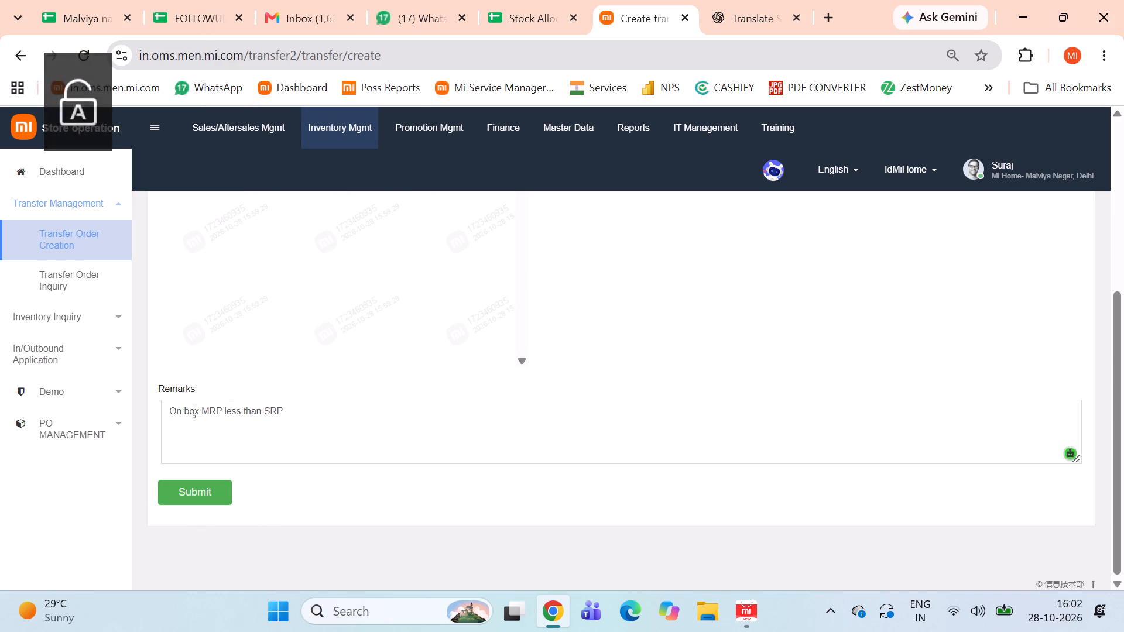
pyautogui.press('Right')
pyautogui.press('Right')
pyautogui.press('Right')
pyautogui.press('Right')
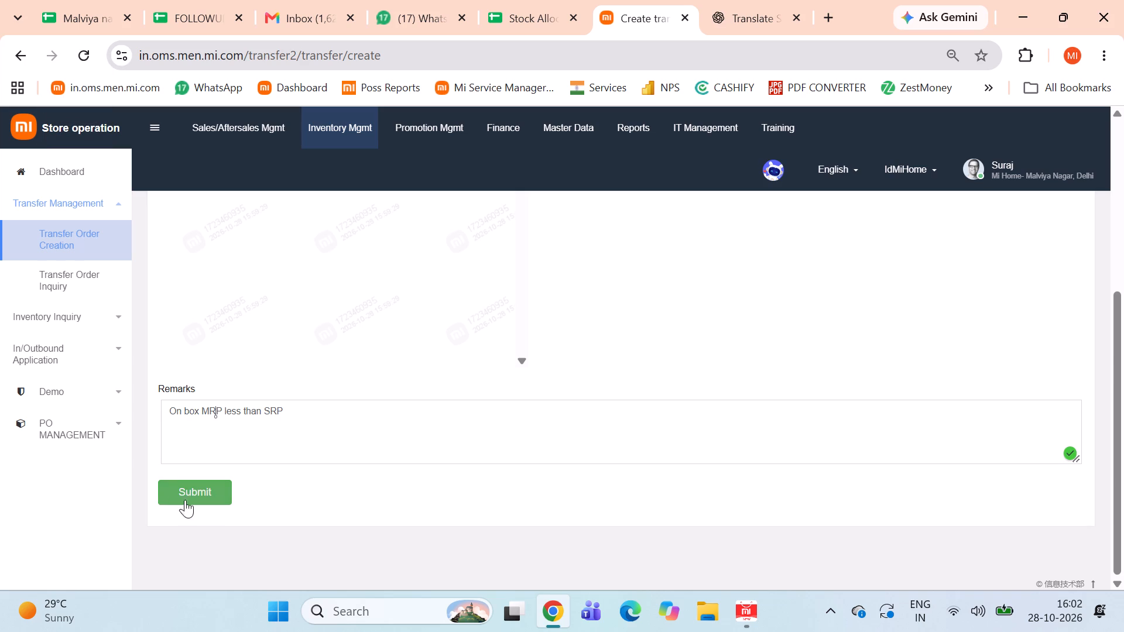
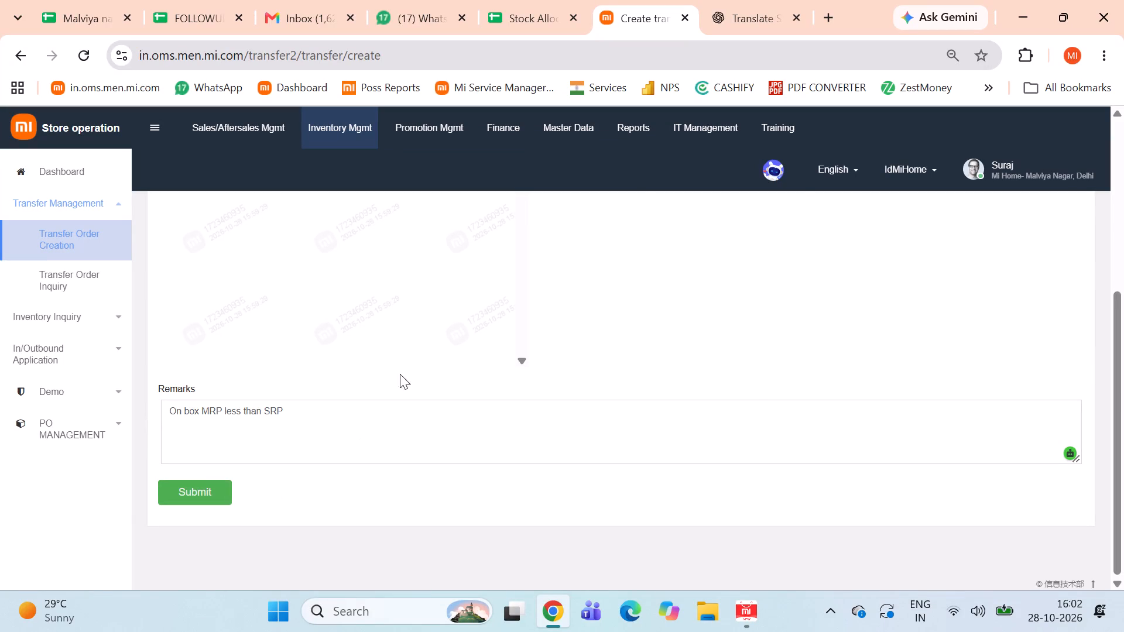
# Clear the product code 70310 from the search in the transfer details.
pyautogui.scroll(2, 695, 399)
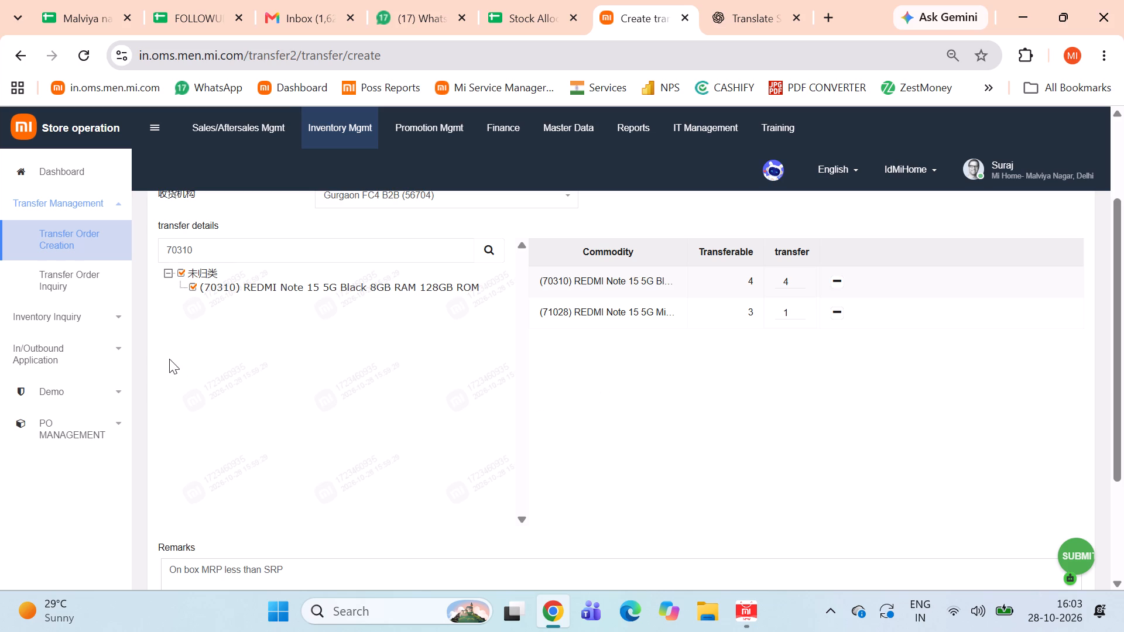
pyautogui.click(386, 250)
pyautogui.press('BackSpace')
pyautogui.press('BackSpace')
pyautogui.press('BackSpace')
pyautogui.press('BackSpace')
pyautogui.press('BackSpace')
pyautogui.press('BackSpace')
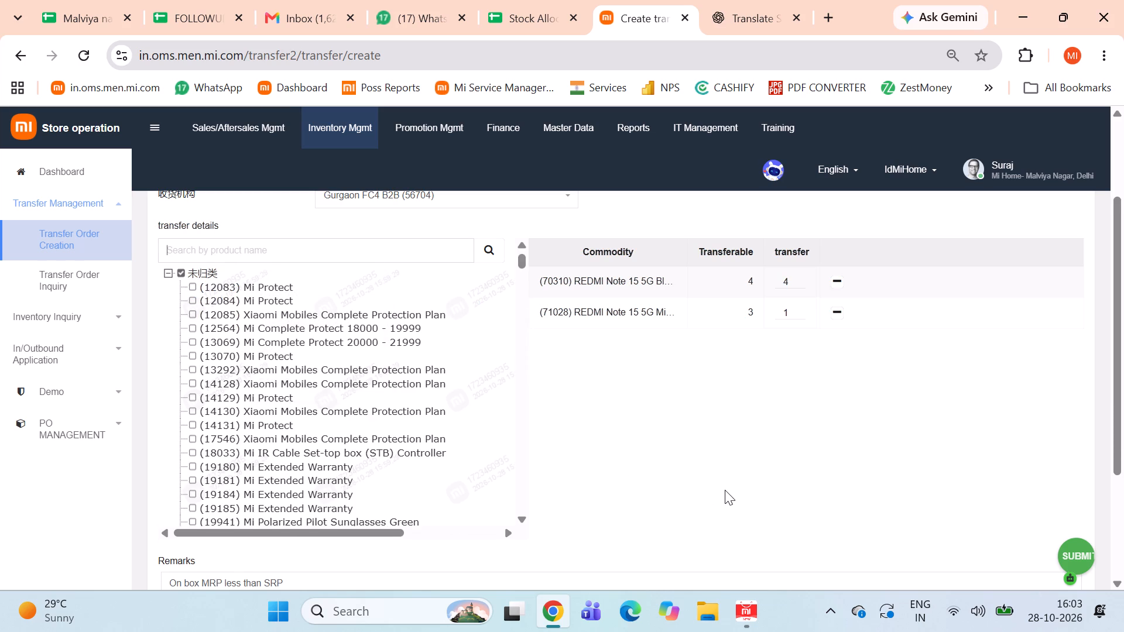
# Submit the transfer order with the remark "On box MRP less than SRP".
pyautogui.scroll(-5, 725, 466)
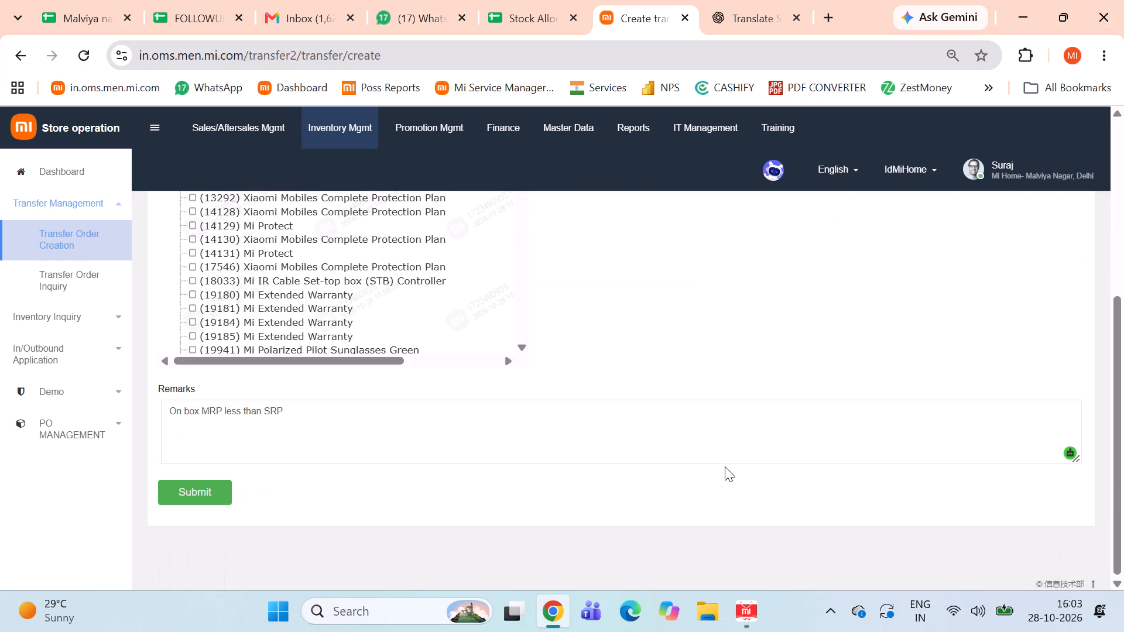
pyautogui.scroll(-1, 725, 466)
pyautogui.doubleClick(204, 489)
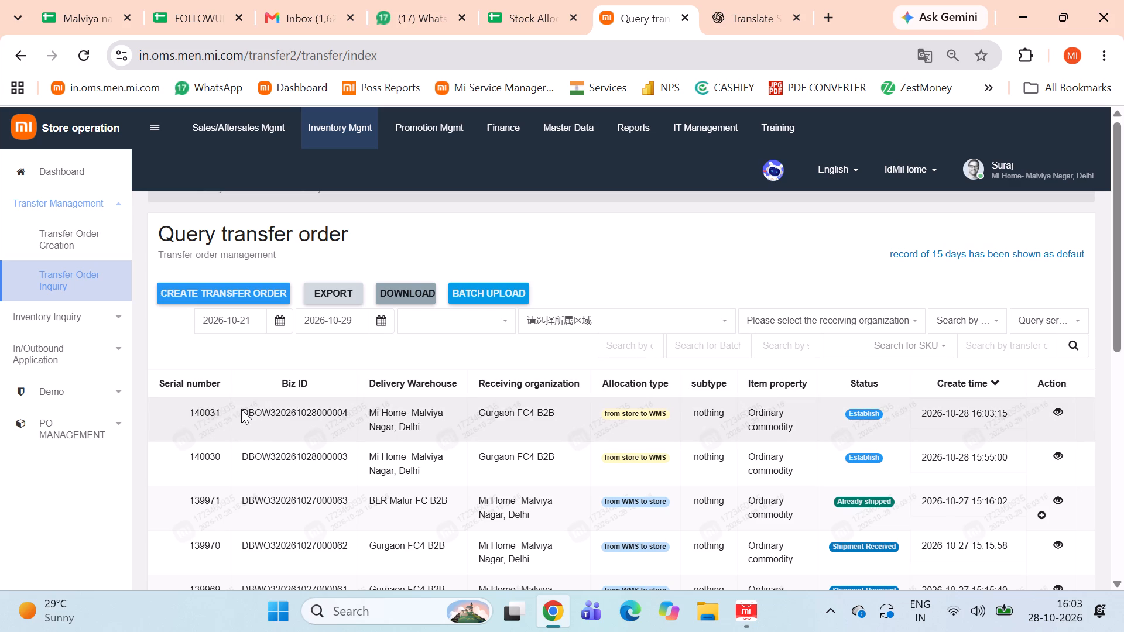
# Copy the order list's header row together with the two newest transfer orders' serial numbers and Biz IDs.
pyautogui.moveTo(241, 409); pyautogui.dragTo(344, 433)
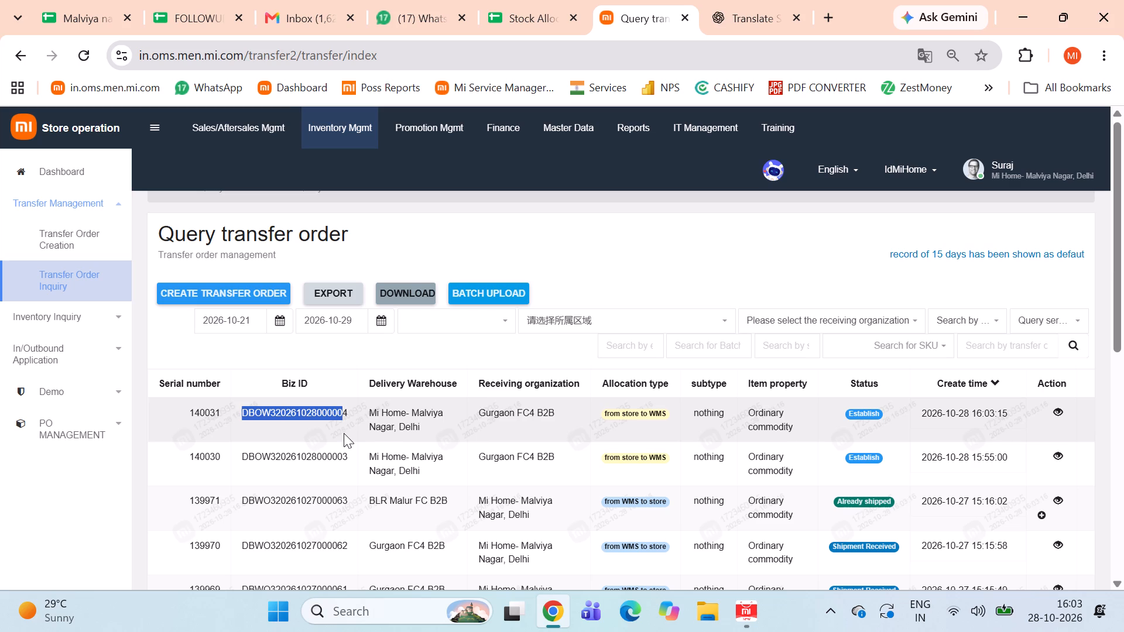
pyautogui.moveTo(344, 433); pyautogui.dragTo(349, 428)
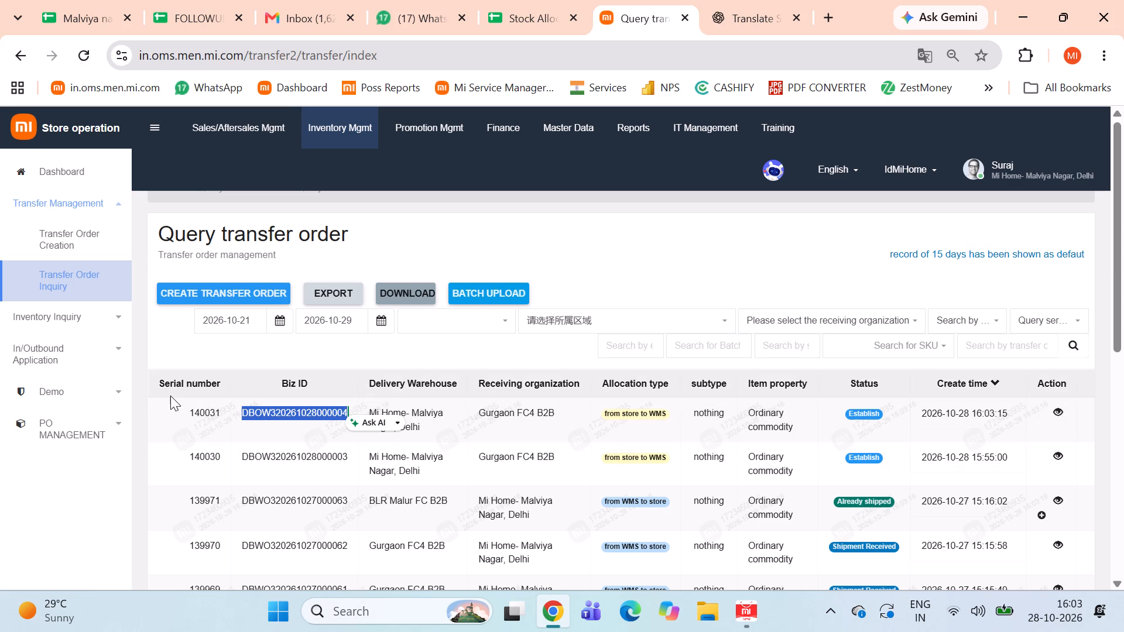
pyautogui.click(154, 376)
pyautogui.moveTo(154, 376); pyautogui.dragTo(339, 478)
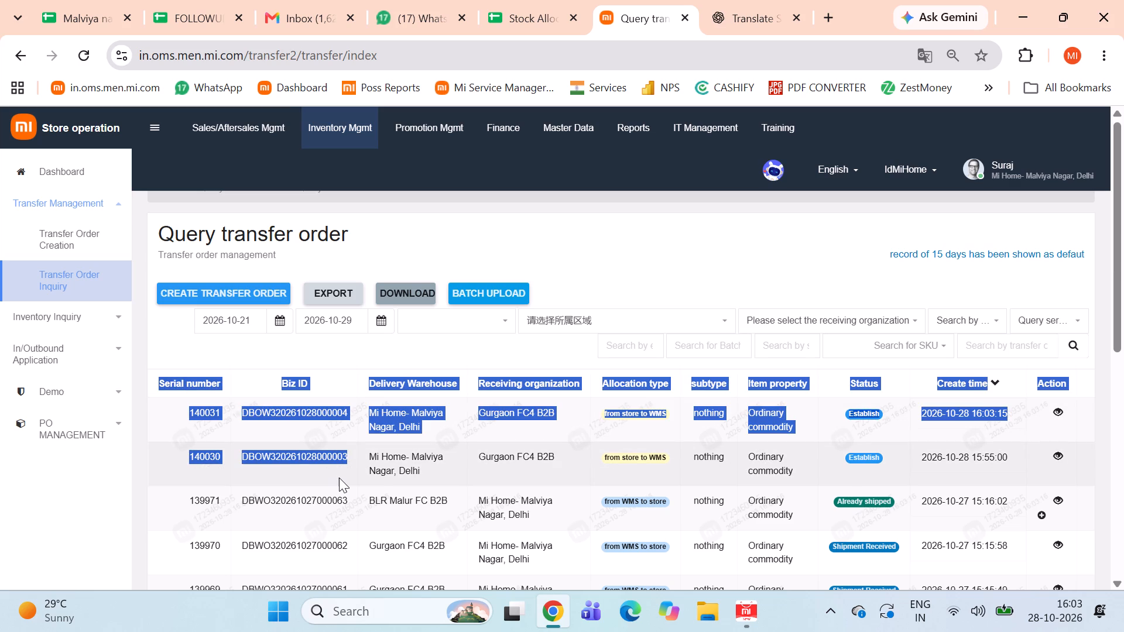
pyautogui.hotkey('ctrl', 'c')
# Switch to Excel via the desktop's Physical Data Malviya Nagar workbook and paste the copied orders into a new blank workbook.
pyautogui.press('super+d')
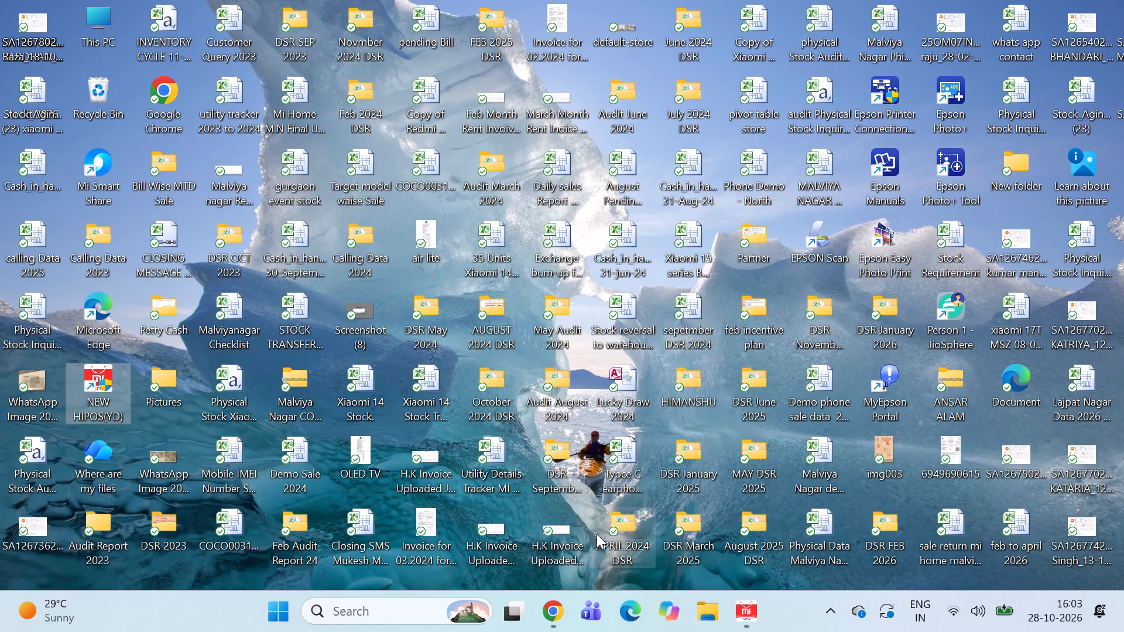
pyautogui.doubleClick(811, 523)
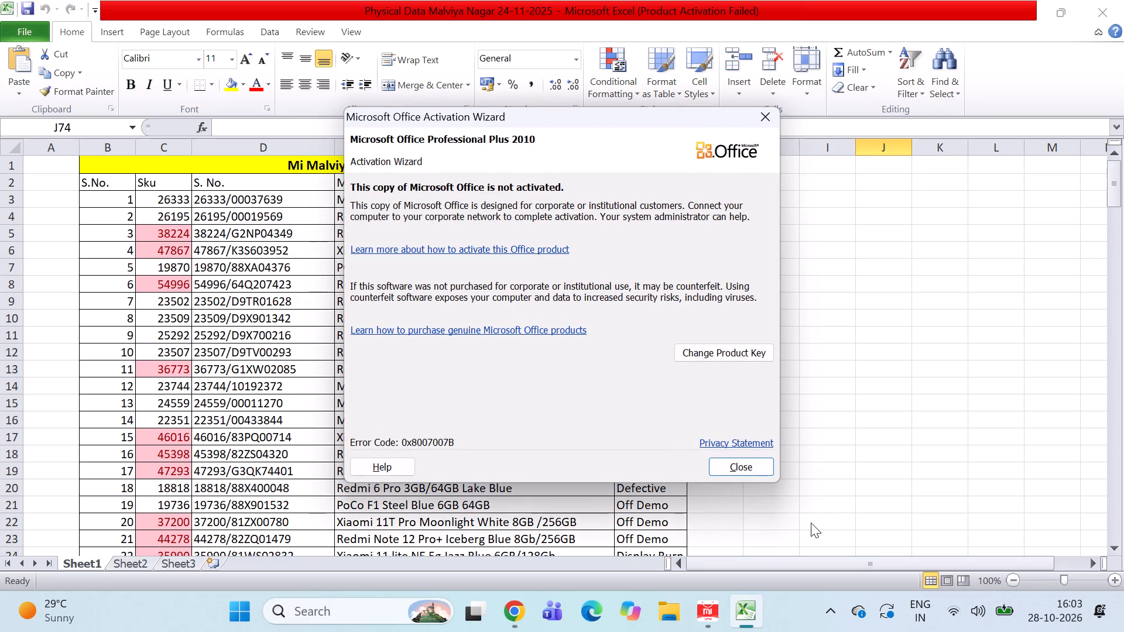
pyautogui.click(741, 462)
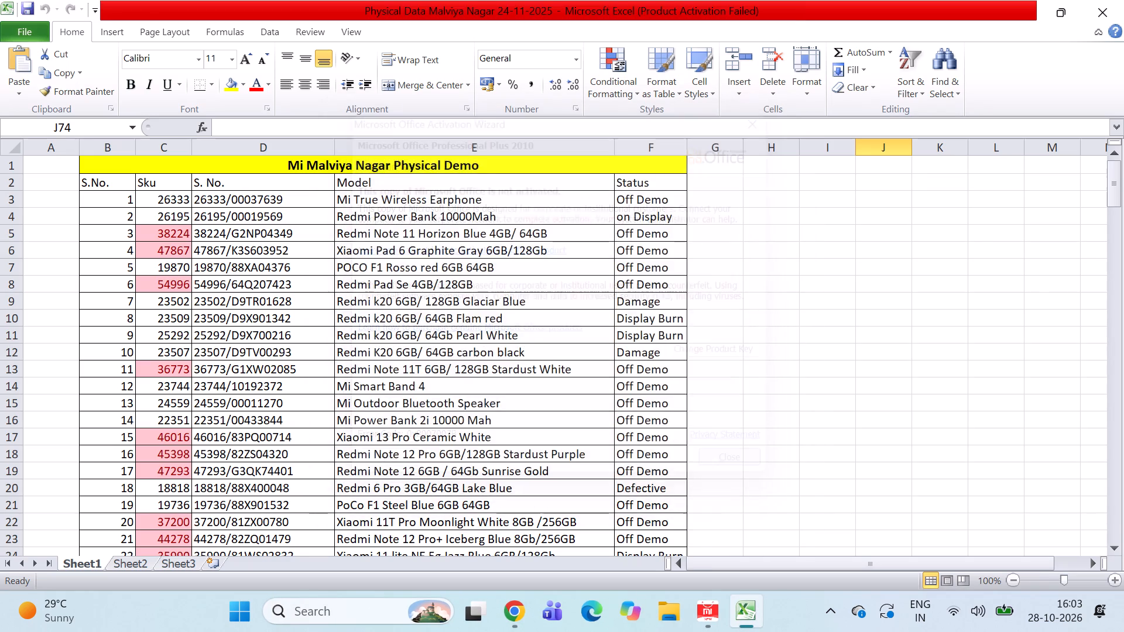
pyautogui.hotkey('ctrl', 'n')
pyautogui.hotkey('ctrl', 'v')
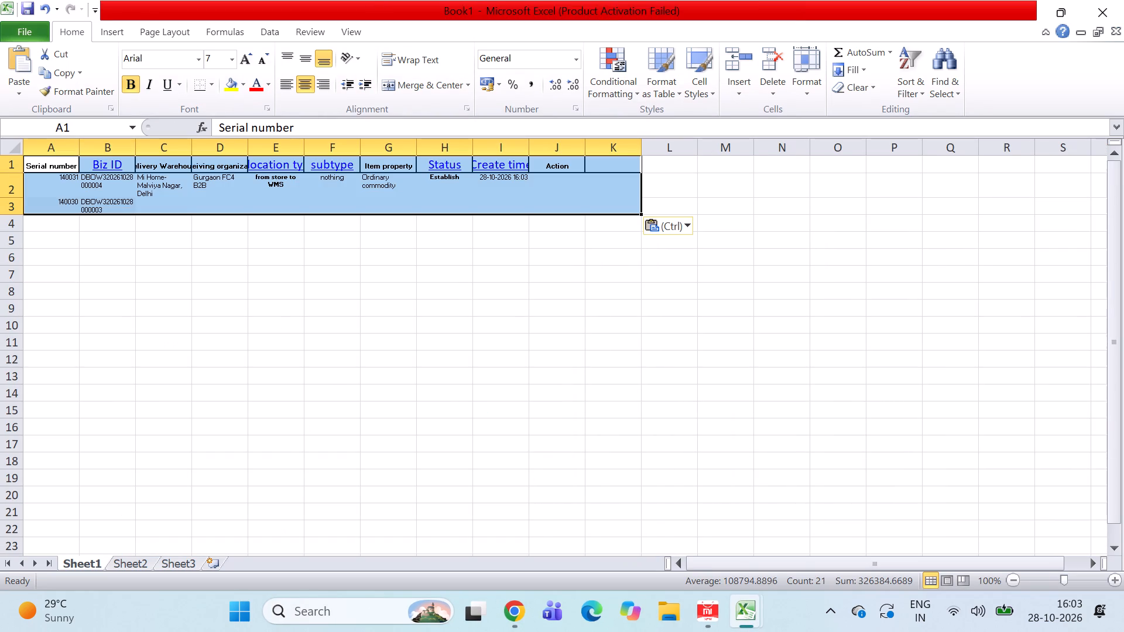
# Autofit the widths of all columns in the pasted sheet.
pyautogui.moveTo(14, 149); pyautogui.dragTo(129, 137)
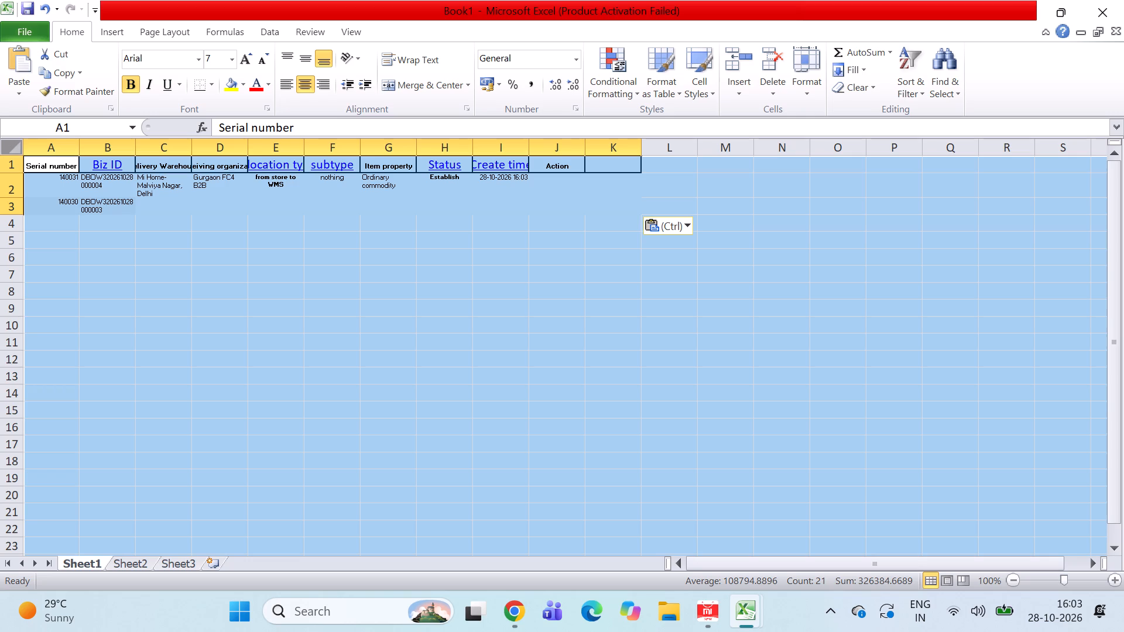
pyautogui.moveTo(129, 137); pyautogui.dragTo(139, 142)
pyautogui.doubleClick(139, 142)
# Delete the columns from Delivery Warehouse through Action, keeping only Serial number and Biz ID.
pyautogui.click(189, 149)
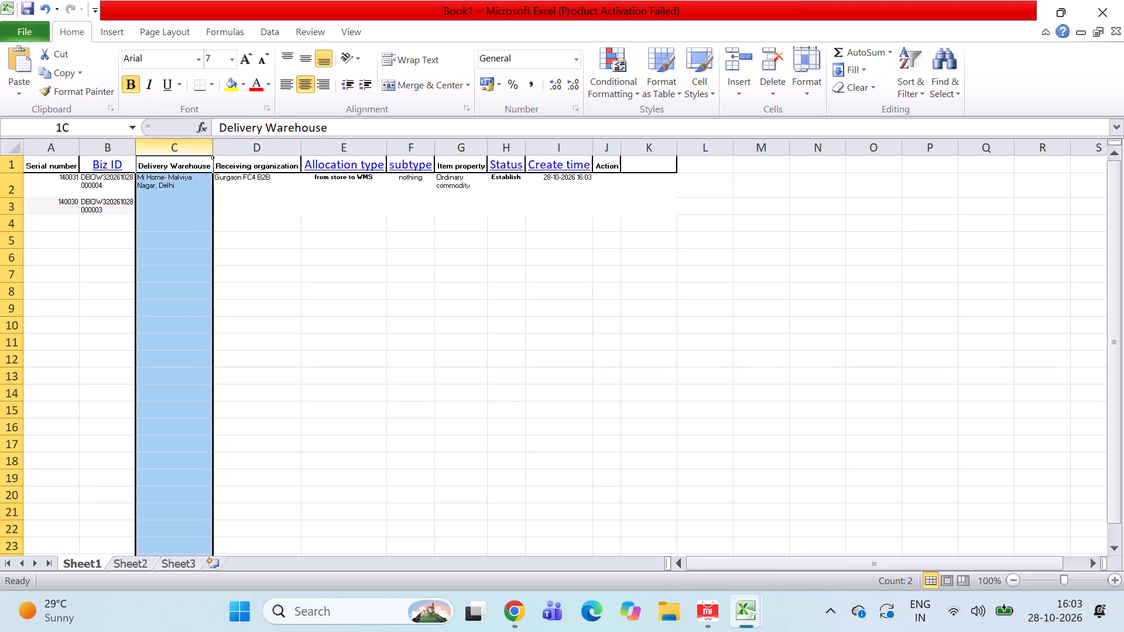
pyautogui.hotkey('shift', 'Right')
pyautogui.hotkey('shift', 'Right')
pyautogui.hotkey('shift', 'Right')
pyautogui.hotkey('shift', 'Right')
pyautogui.hotkey('shift', 'Right')
pyautogui.hotkey('shift', 'Right')
pyautogui.hotkey('shift', 'Right')
pyautogui.hotkey('ctrl', '-')
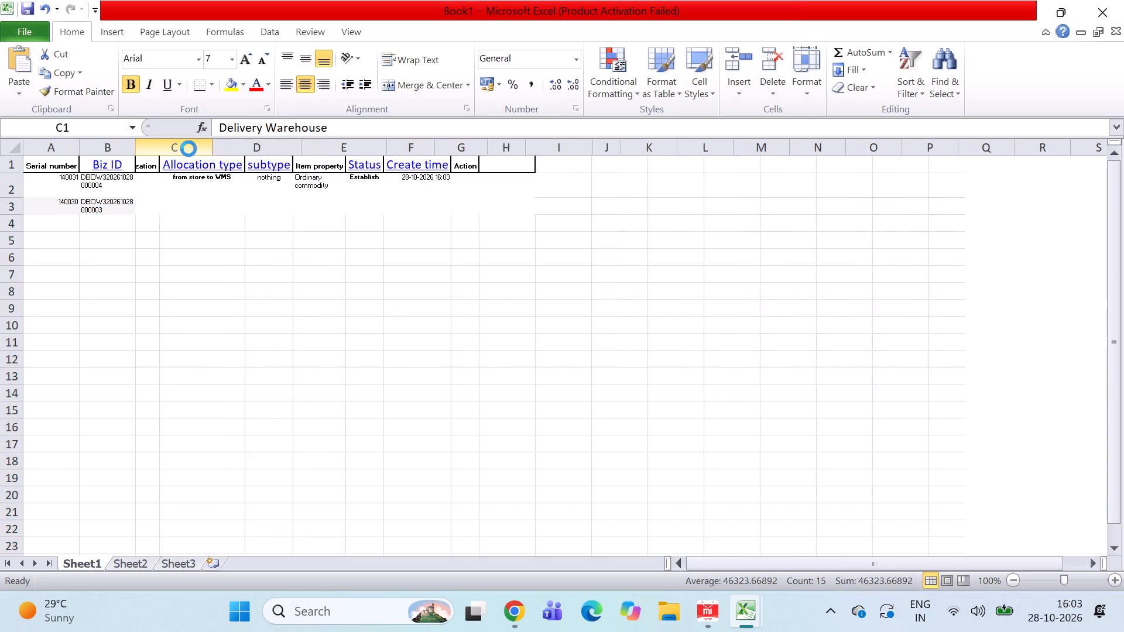
# Apply All Borders to the Serial number and Biz ID table in A1:B3.
pyautogui.click(189, 149)
pyautogui.press('Left')
pyautogui.press('Left')
pyautogui.press('Left')
pyautogui.press('Left')
pyautogui.press('Right')
pyautogui.press('Left')
pyautogui.hotkey('shift', 'Right')
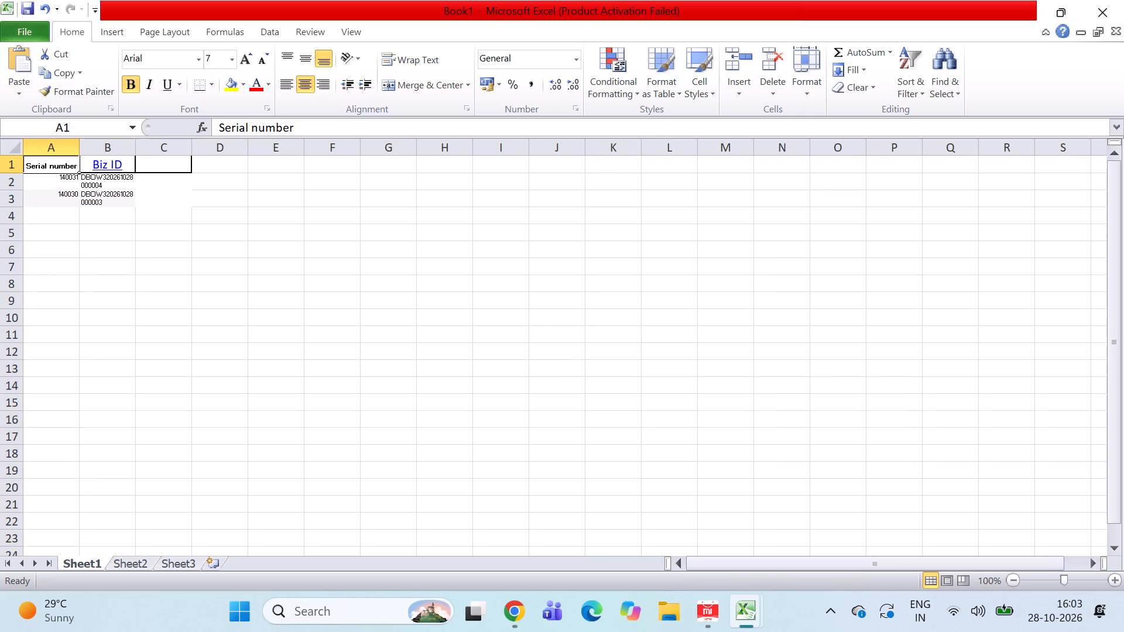
pyautogui.hotkey('ctrl', 'shift', 'Down')
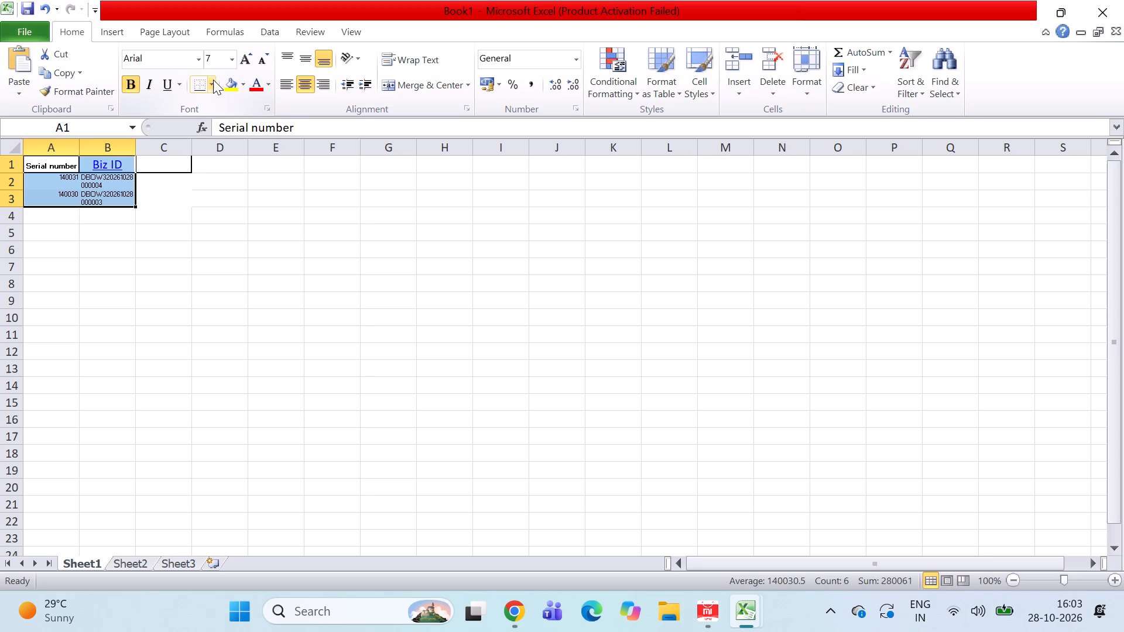
pyautogui.click(213, 80)
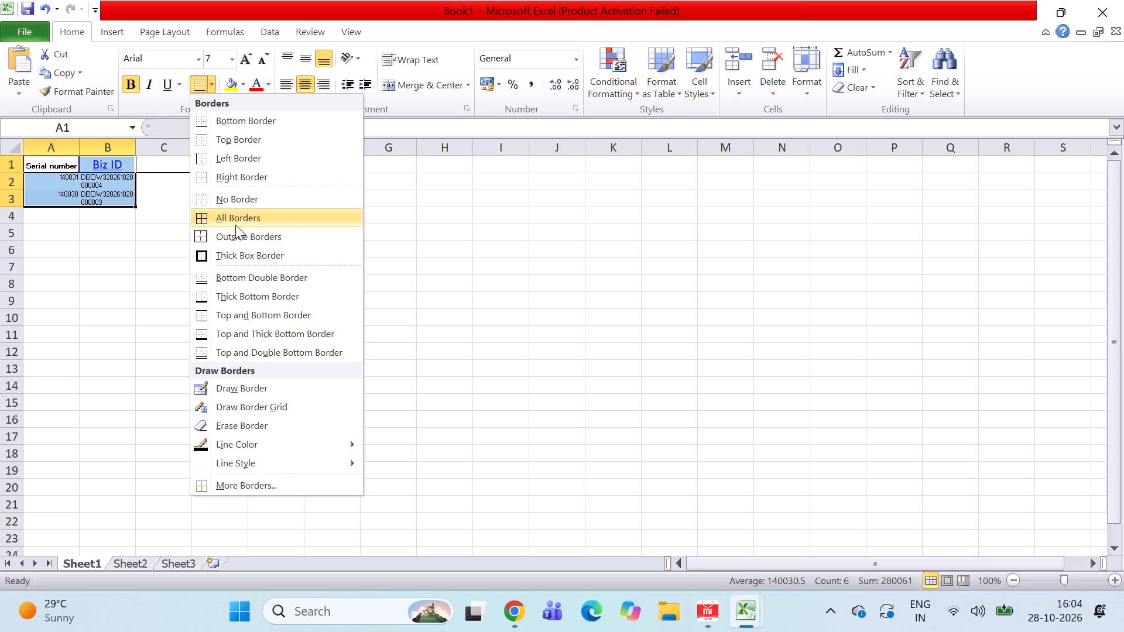
pyautogui.click(235, 225)
# Autofit the column widths across the whole sheet.
pyautogui.moveTo(18, 146); pyautogui.dragTo(83, 147)
pyautogui.click(83, 147)
pyautogui.moveTo(83, 147); pyautogui.dragTo(78, 169)
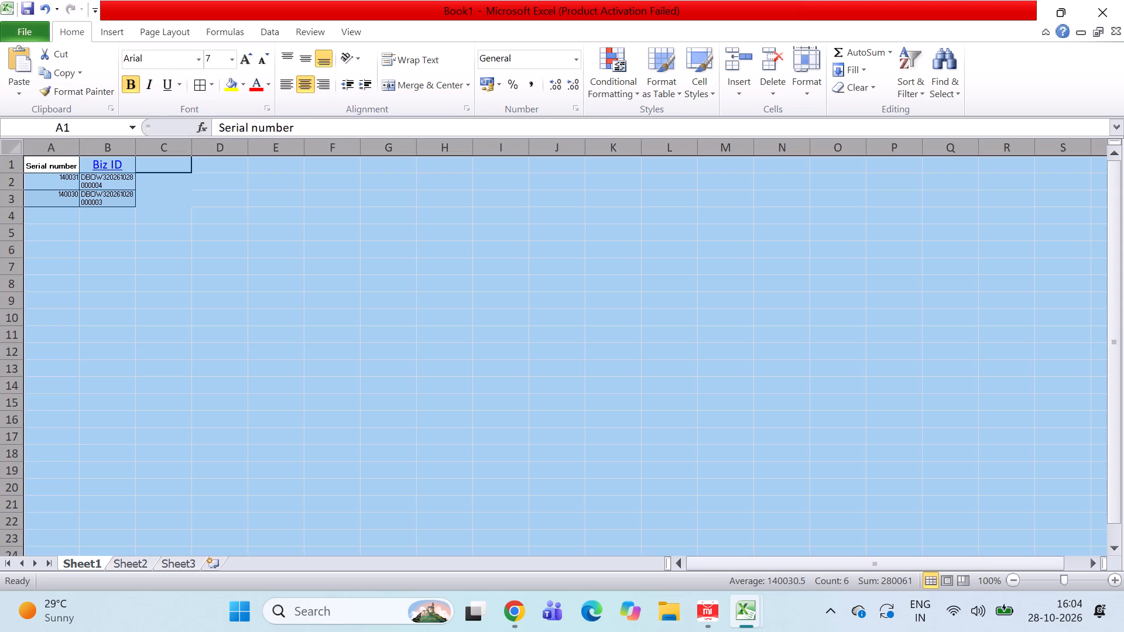
pyautogui.moveTo(78, 169); pyautogui.dragTo(73, 171)
# Make both header cells, Serial number and Biz ID, bold.
pyautogui.click(73, 171)
pyautogui.hotkey('shift', 'Right')
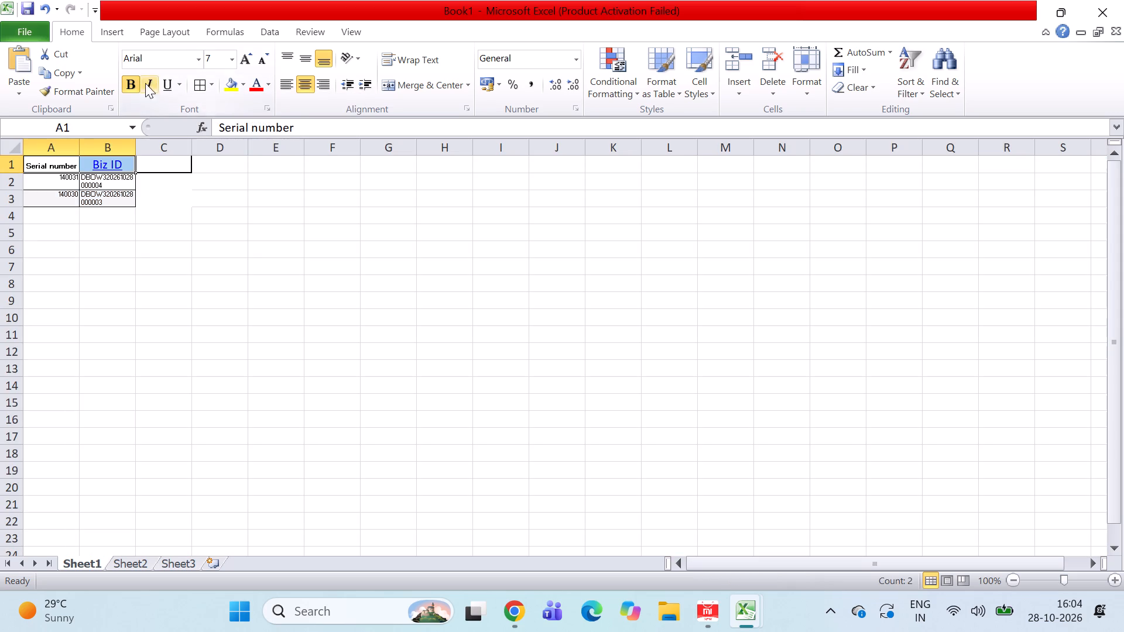
pyautogui.click(150, 66)
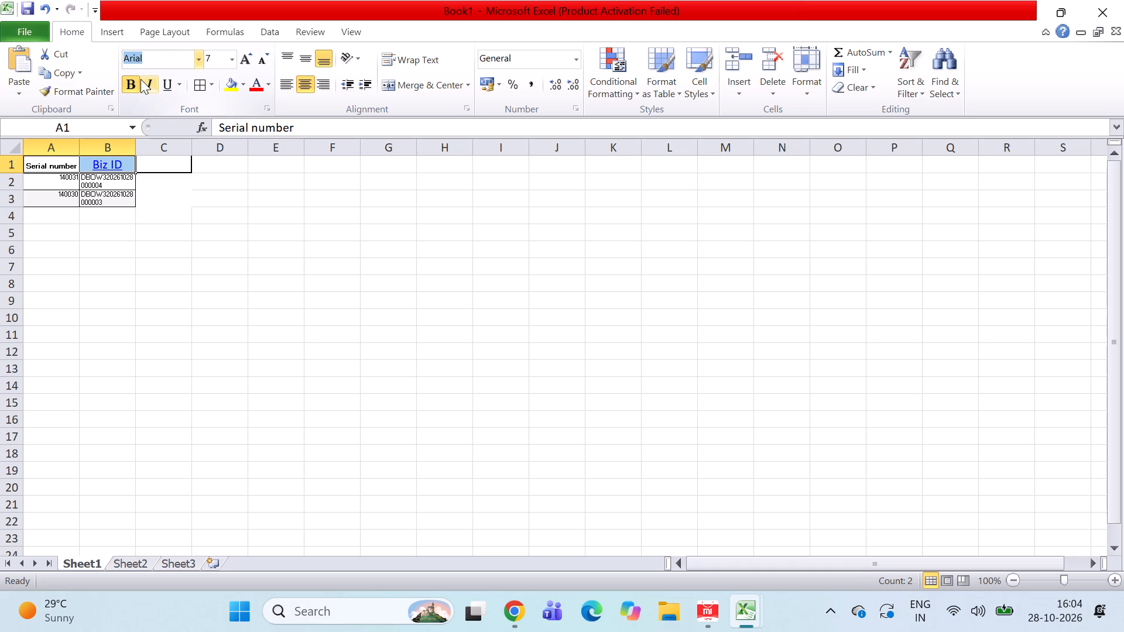
pyautogui.click(146, 72)
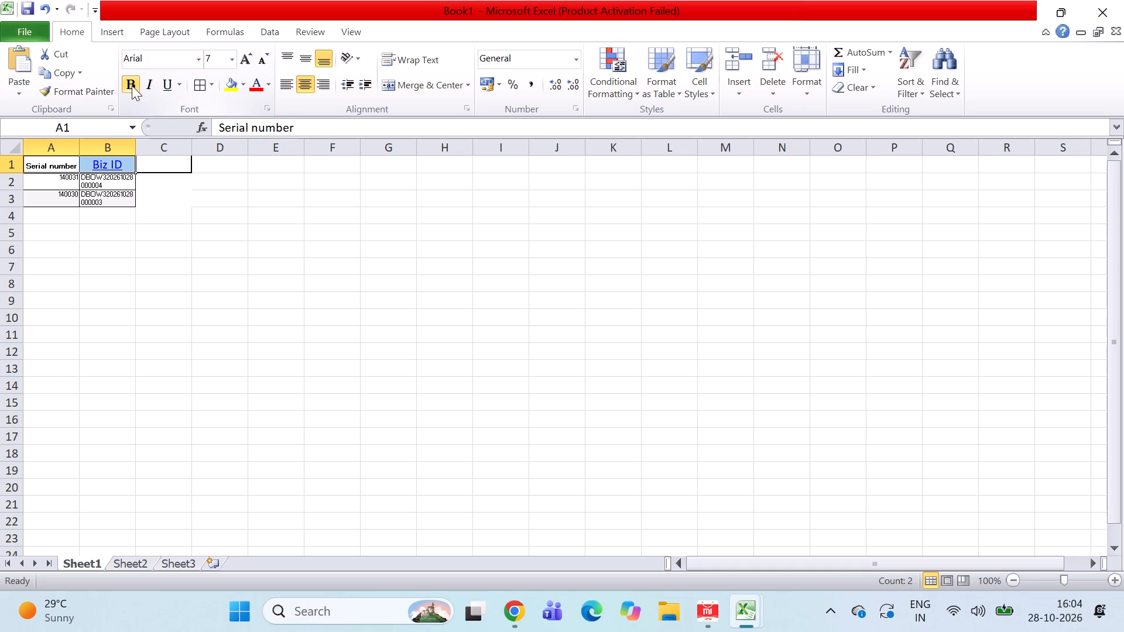
pyautogui.click(132, 85)
pyautogui.click(132, 85)
# Set the header cells' font size to 8 and autofit the Serial number column.
pyautogui.click(232, 59)
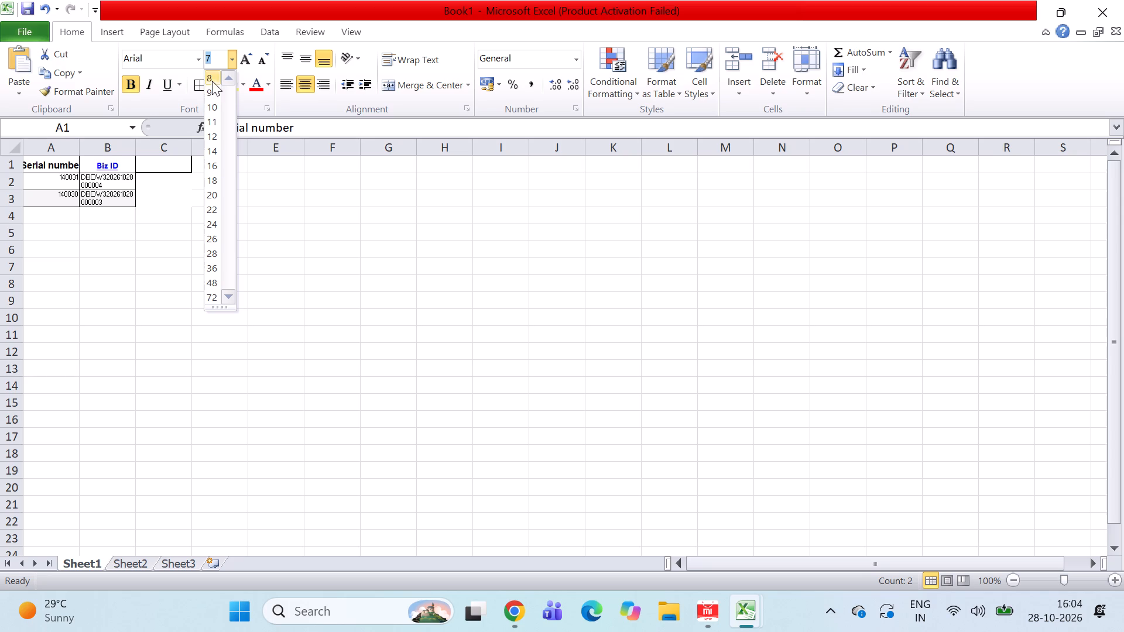
pyautogui.click(212, 78)
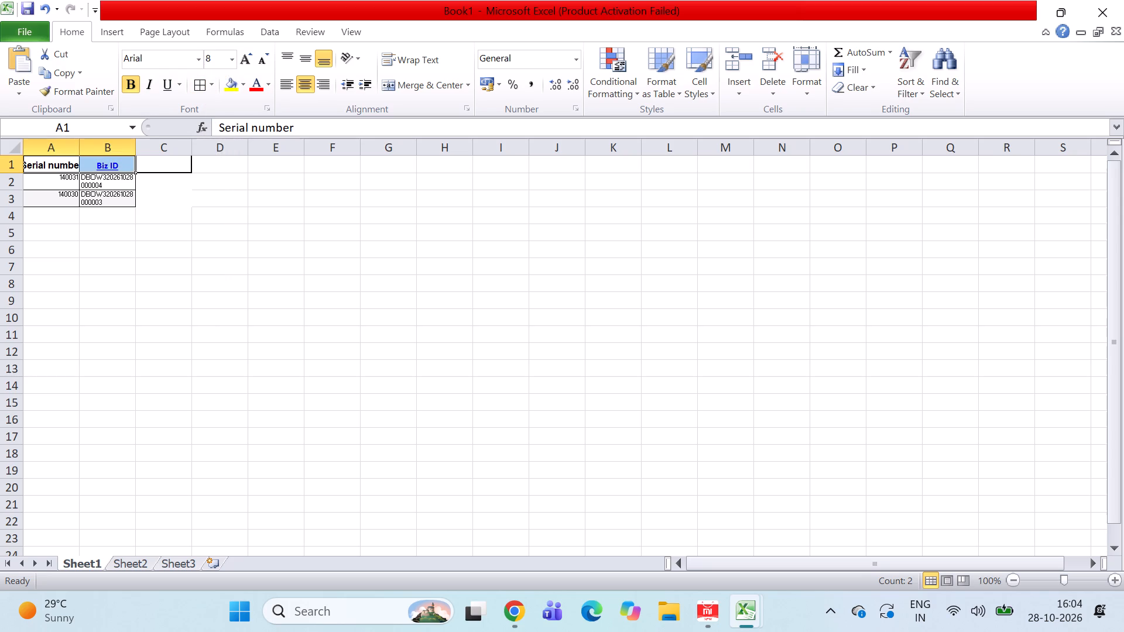
pyautogui.doubleClick(77, 148)
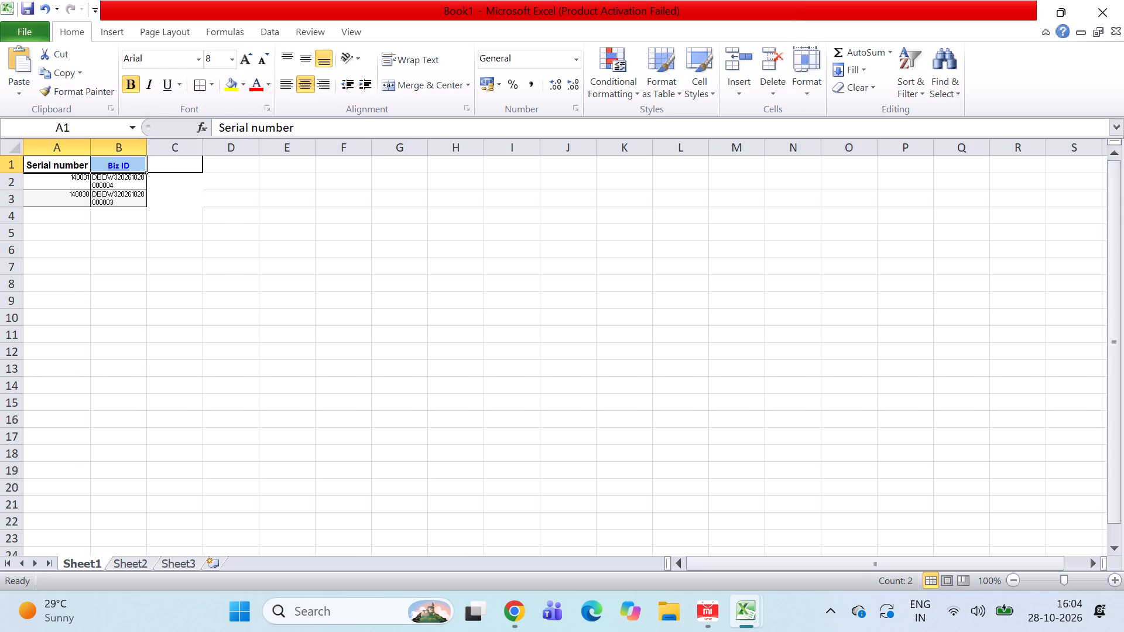
# Centre the serial numbers and Biz IDs horizontally in cells A2:B3.
pyautogui.click(77, 168)
pyautogui.press('Down')
pyautogui.hotkey('shift', 'Right')
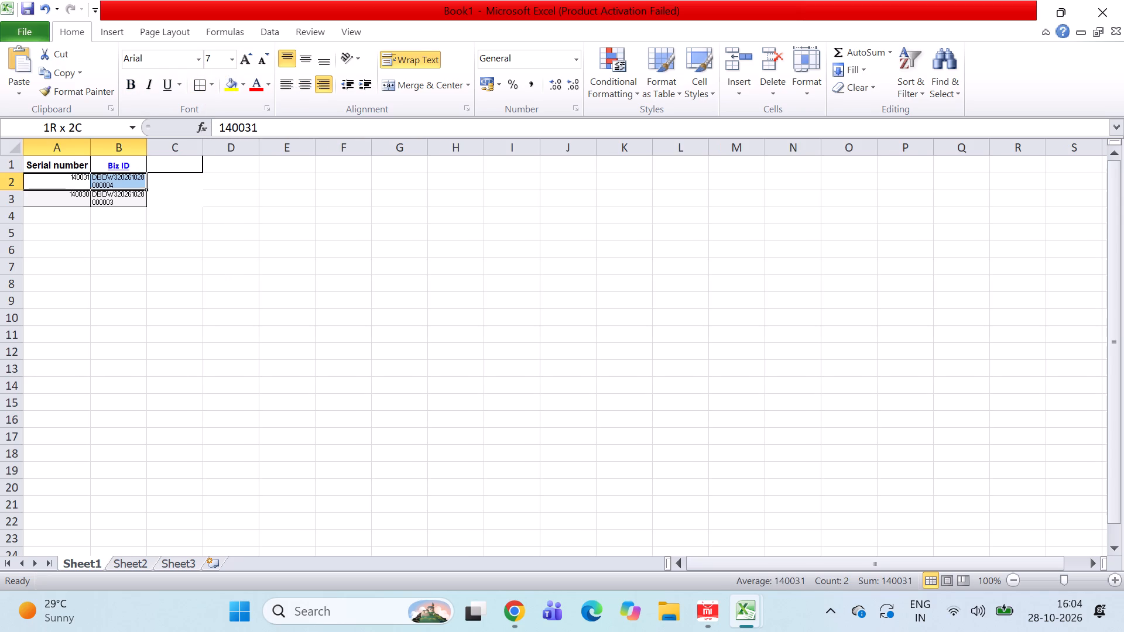
pyautogui.hotkey('shift', 'Down')
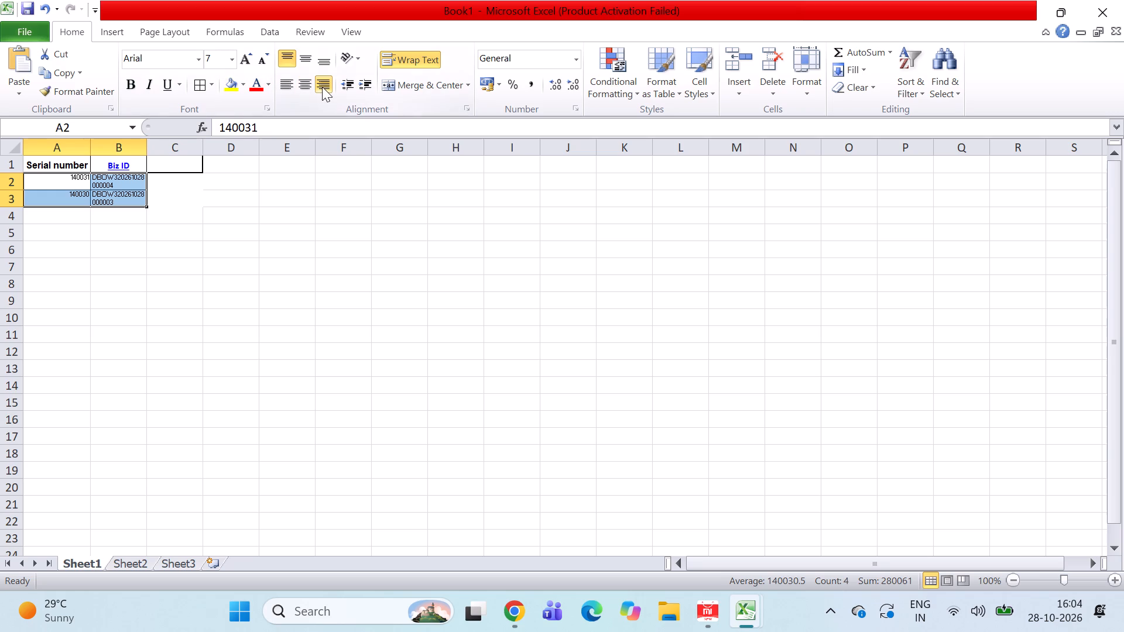
pyautogui.click(311, 86)
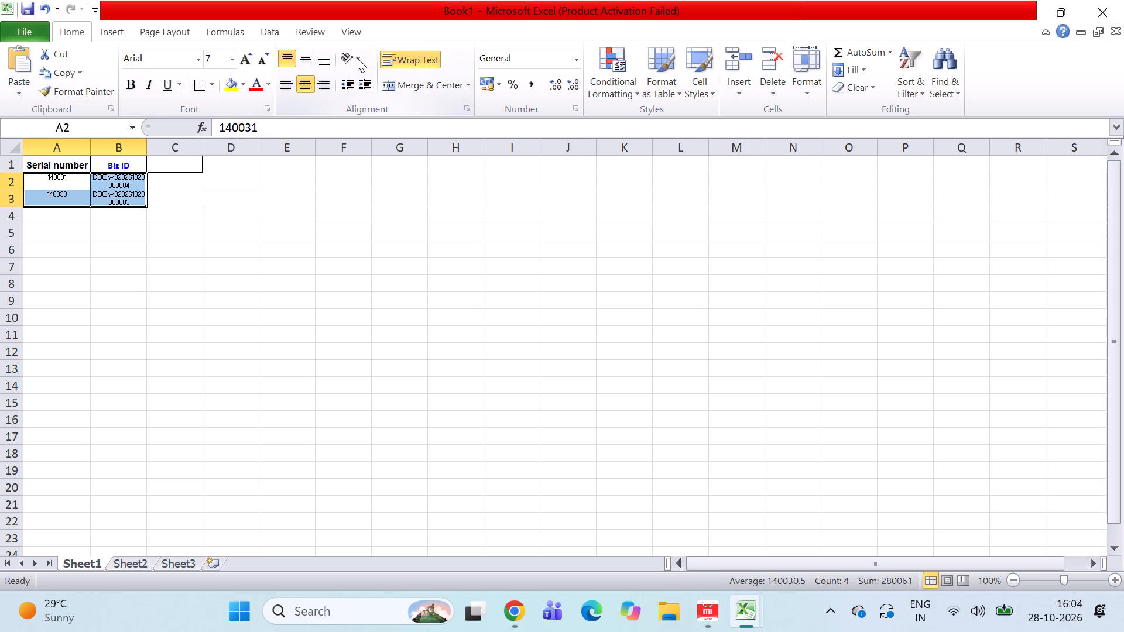
# Set the font size of cells A2:B3 to 8 and try to autofit the Biz ID column.
pyautogui.doubleClick(92, 151)
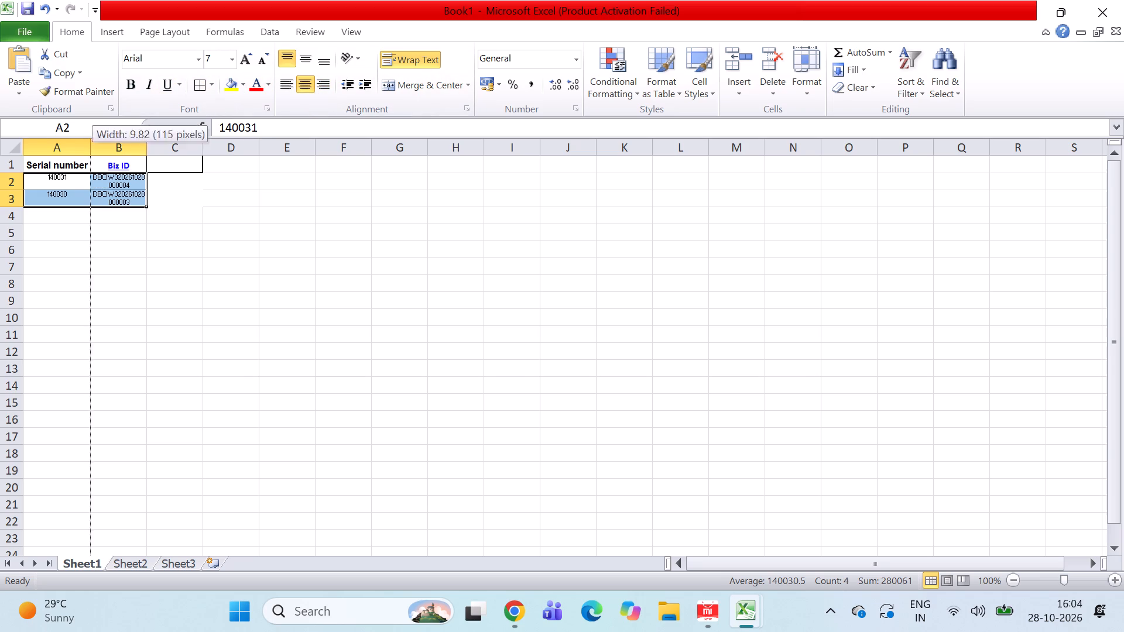
pyautogui.click(228, 56)
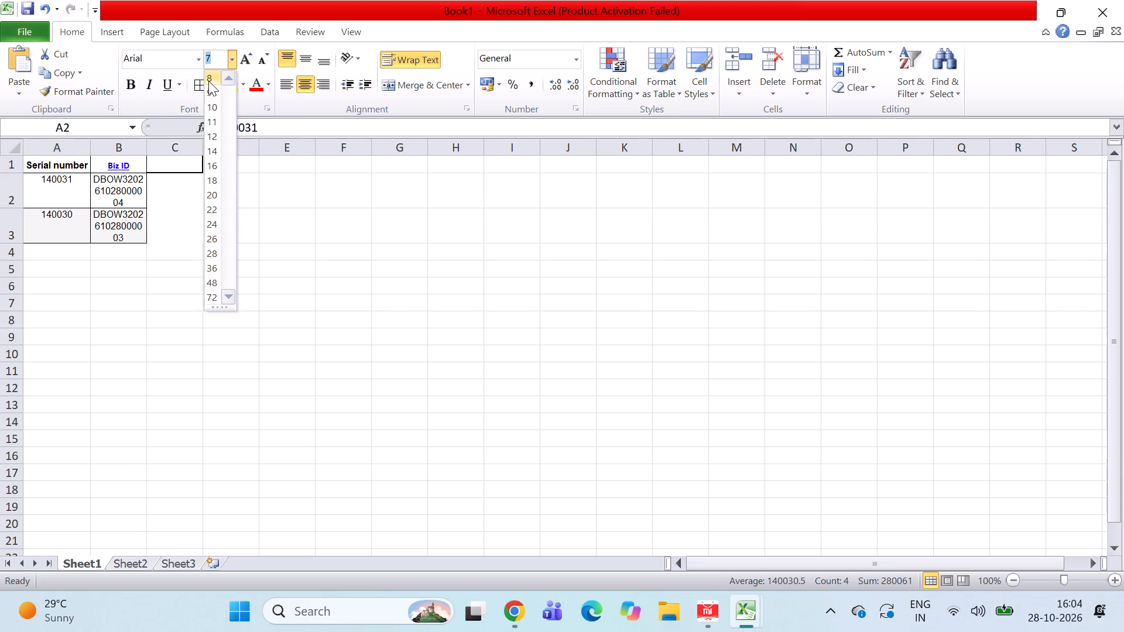
pyautogui.click(208, 81)
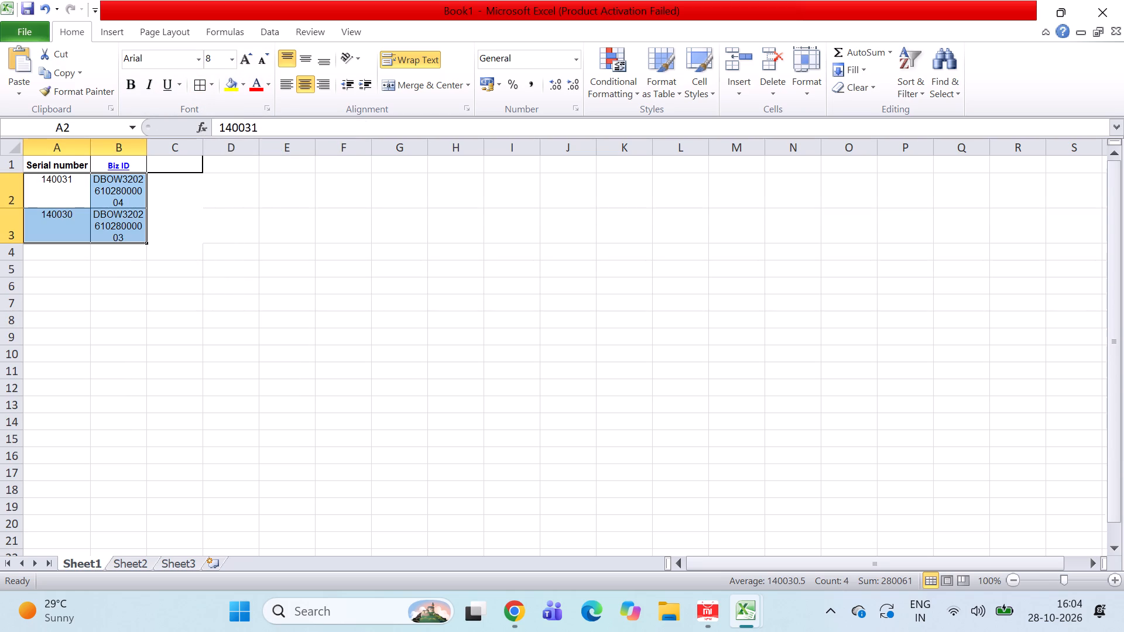
pyautogui.doubleClick(146, 145)
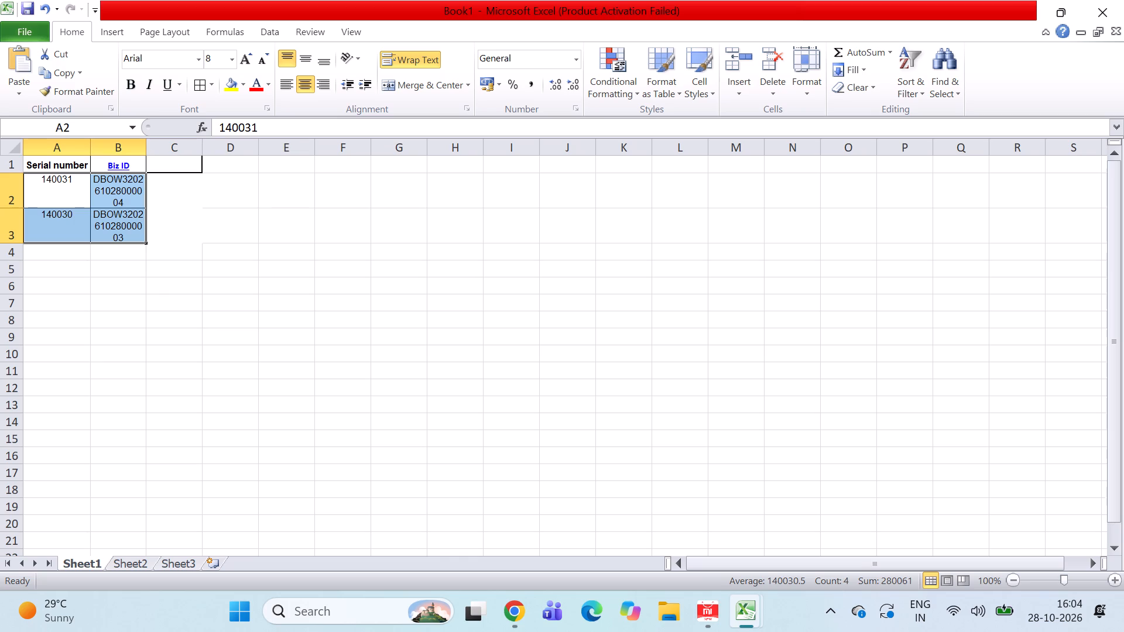
# Turn off text wrapping for the two order rows in A2:B3.
pyautogui.click(42, 191)
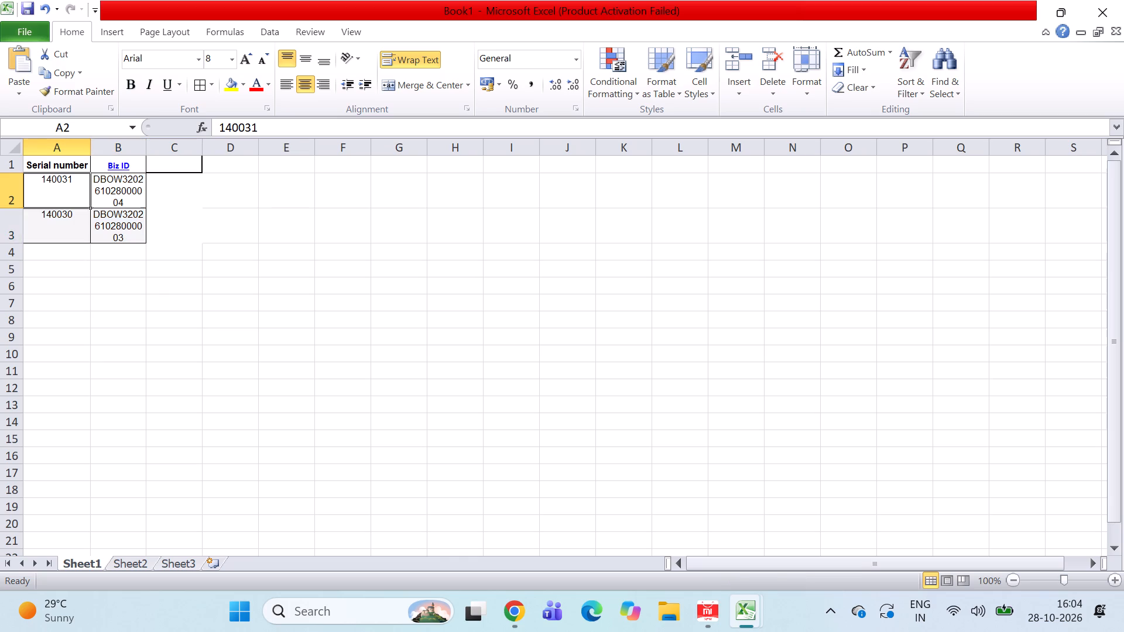
pyautogui.hotkey('shift', 'Right')
pyautogui.hotkey('shift', 'Down')
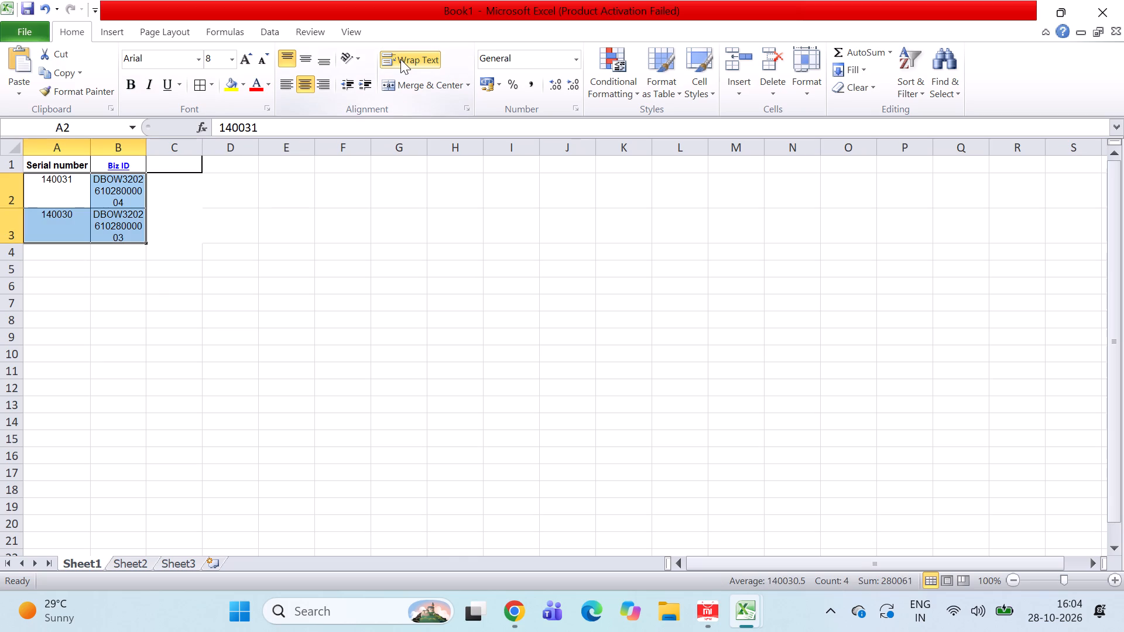
pyautogui.click(400, 59)
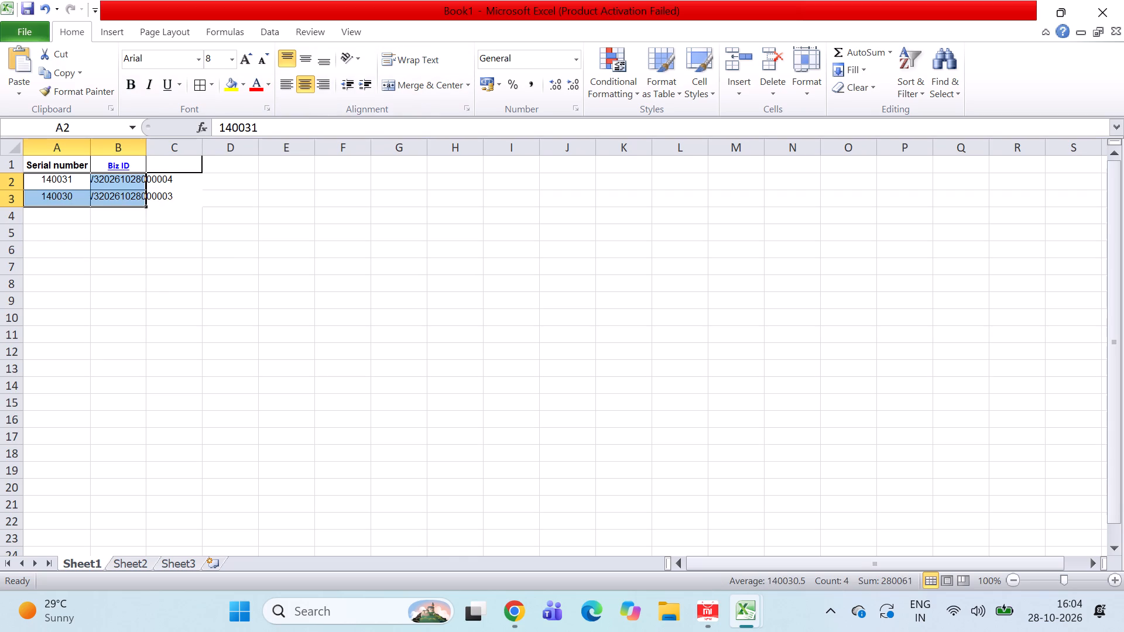
# Autofit the Biz ID column so the full order IDs fit within column B.
pyautogui.doubleClick(150, 145)
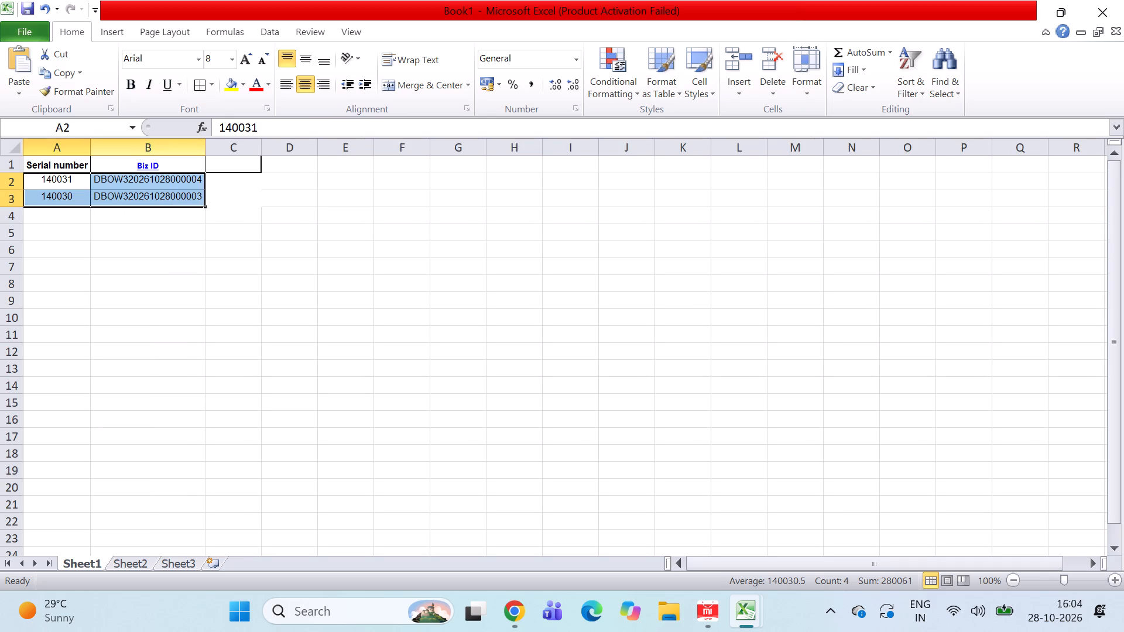
# Give the header cells A1:B1 a black fill and white font colour.
pyautogui.click(59, 167)
pyautogui.hotkey('shift', 'Right')
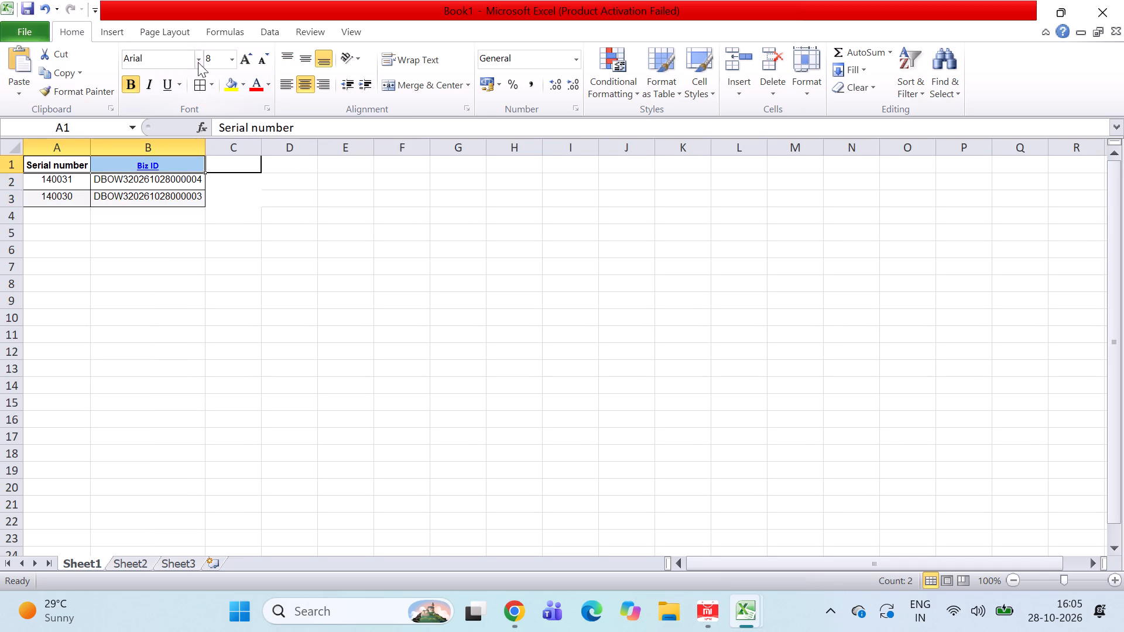
pyautogui.click(243, 89)
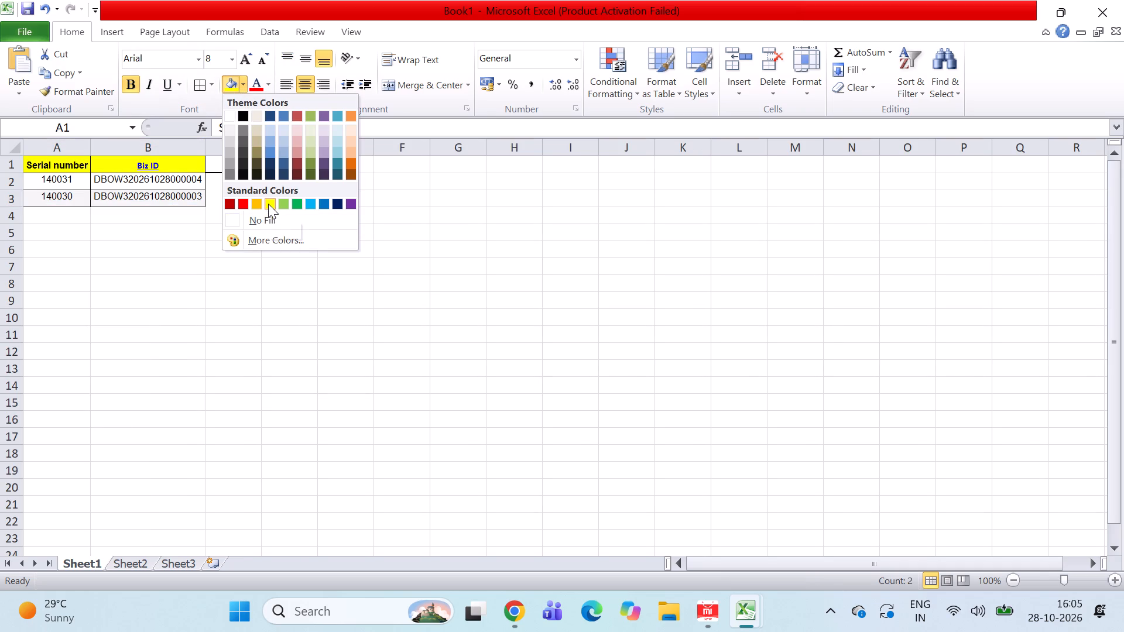
pyautogui.click(237, 109)
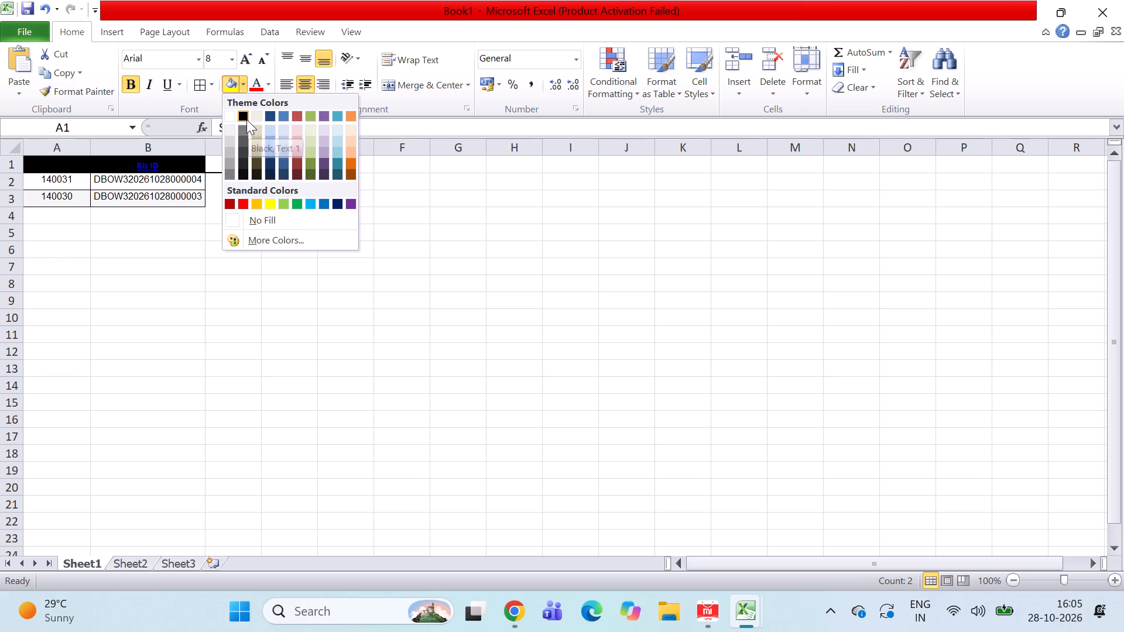
pyautogui.click(245, 118)
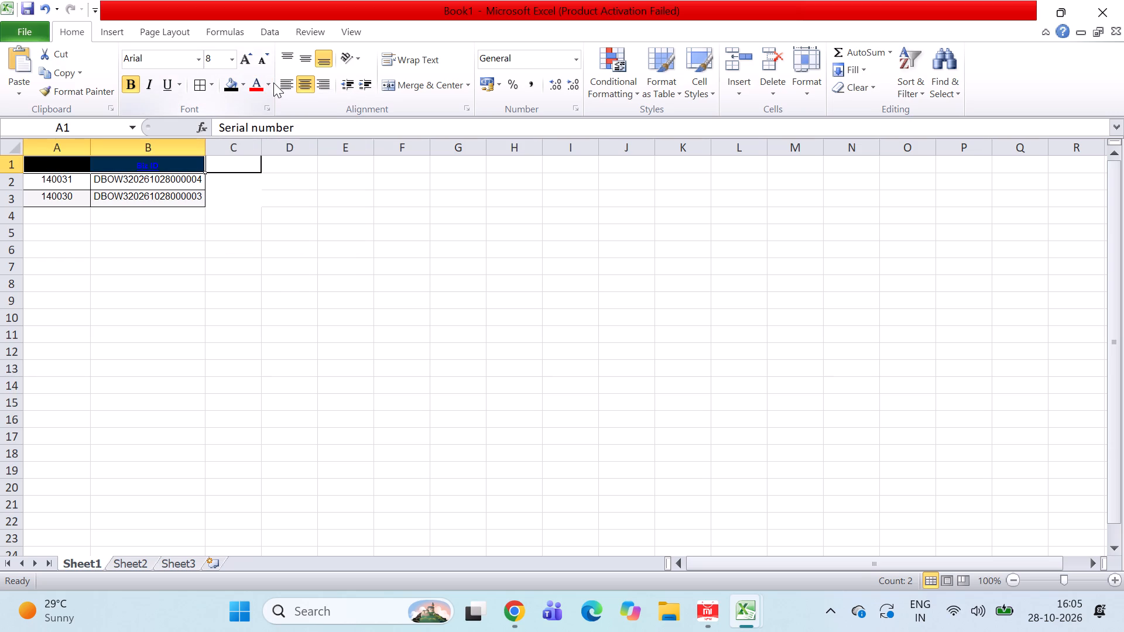
pyautogui.click(266, 83)
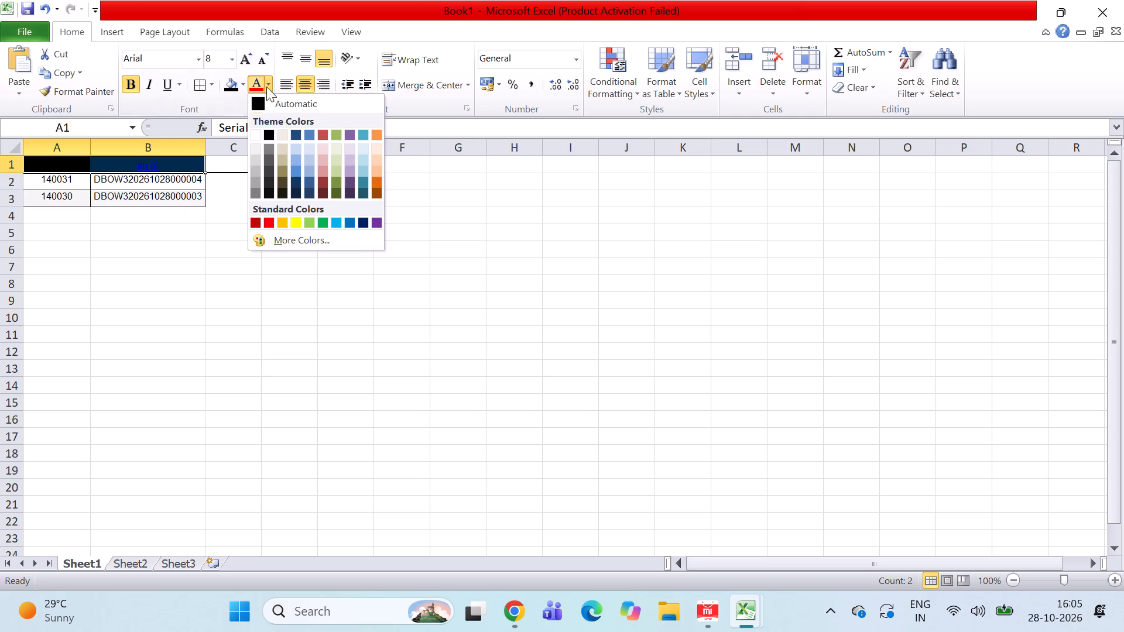
pyautogui.click(250, 138)
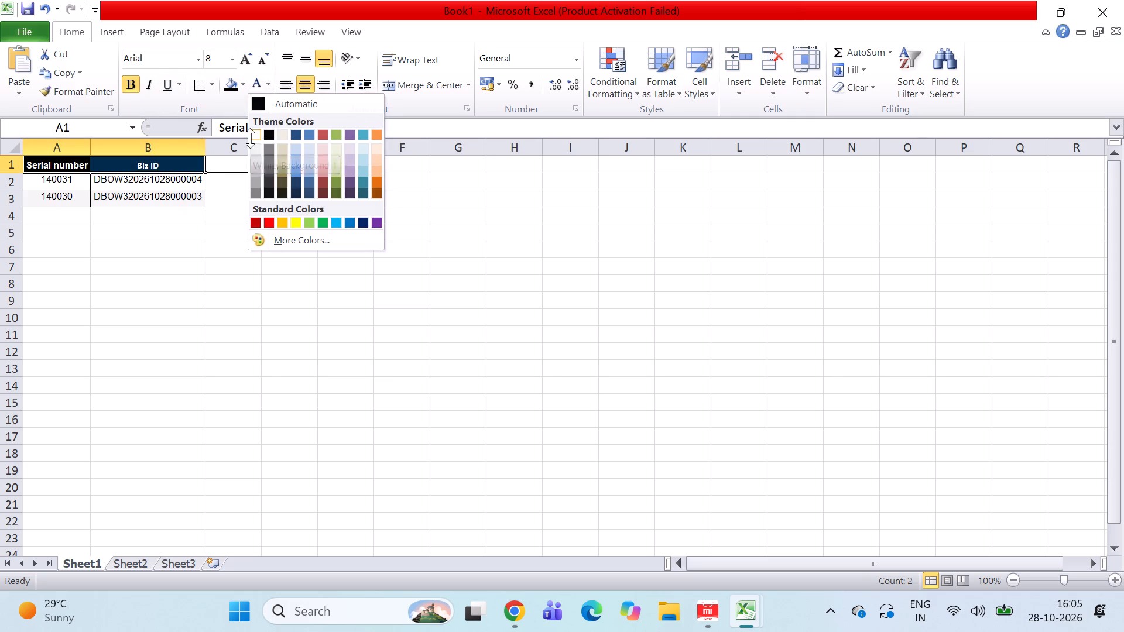
# Increase the header cells' font size to 9 and autofit the Serial number column.
pyautogui.click(249, 60)
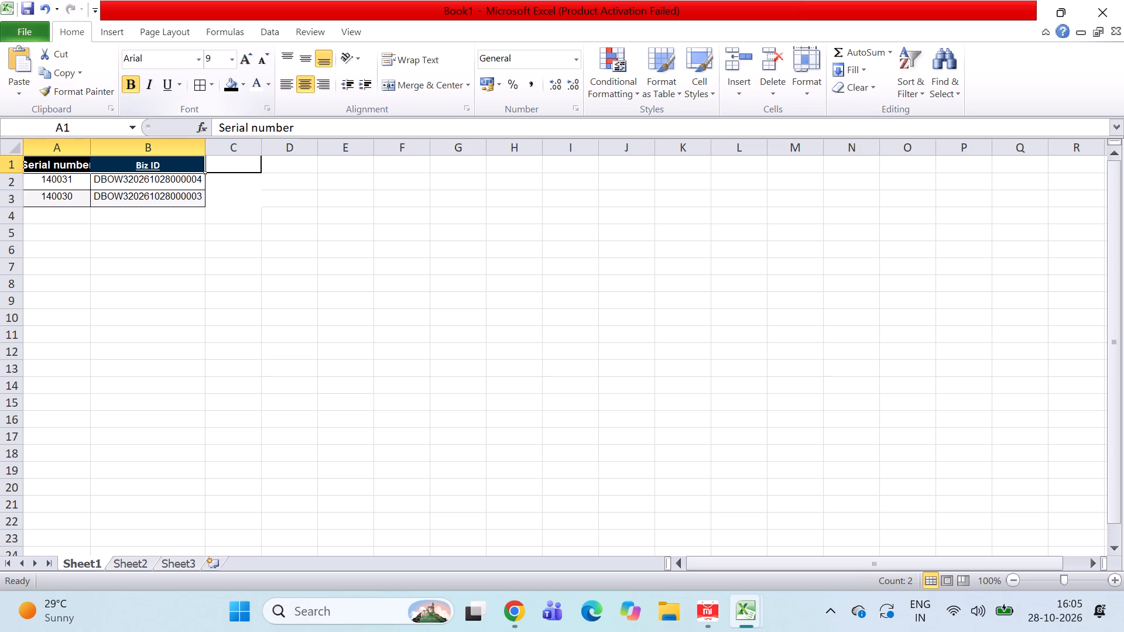
pyautogui.doubleClick(91, 152)
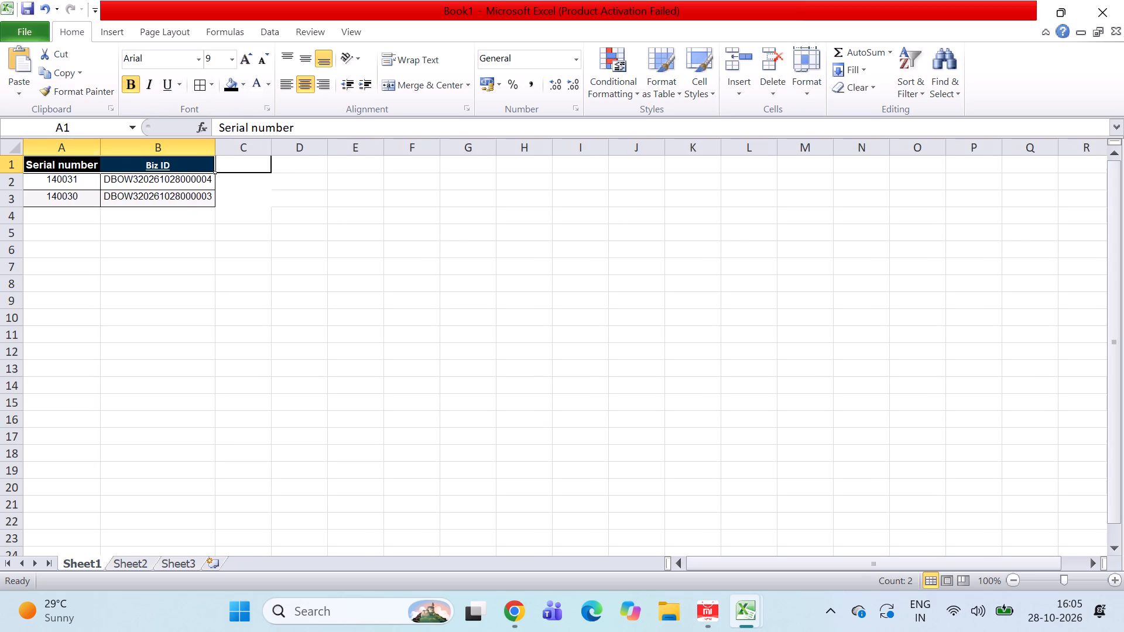
# Fill the two order rows in A2:B3 with the lightest grey theme shade and deselect them.
pyautogui.click(83, 190)
pyautogui.press('Up')
pyautogui.hotkey('shift', 'Right')
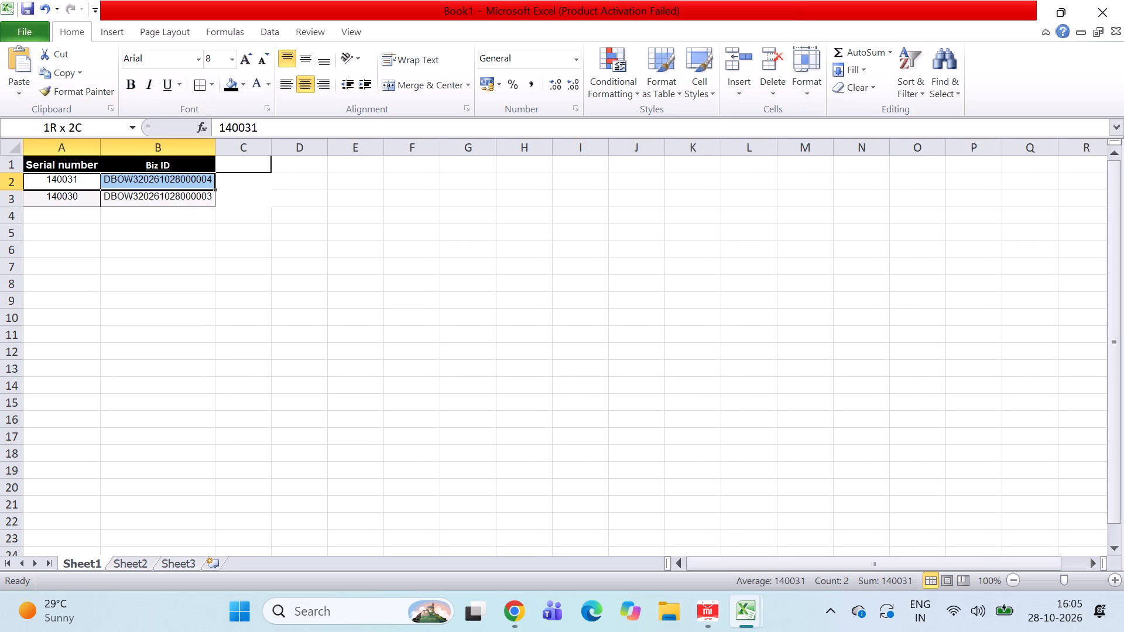
pyautogui.hotkey('shift', 'Down')
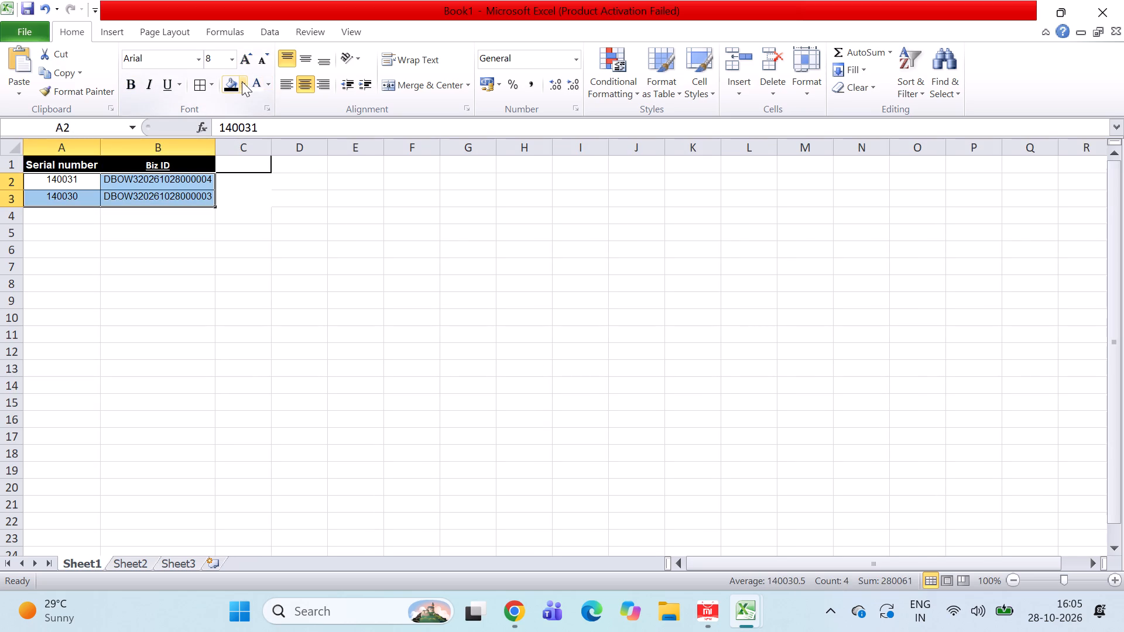
pyautogui.click(242, 81)
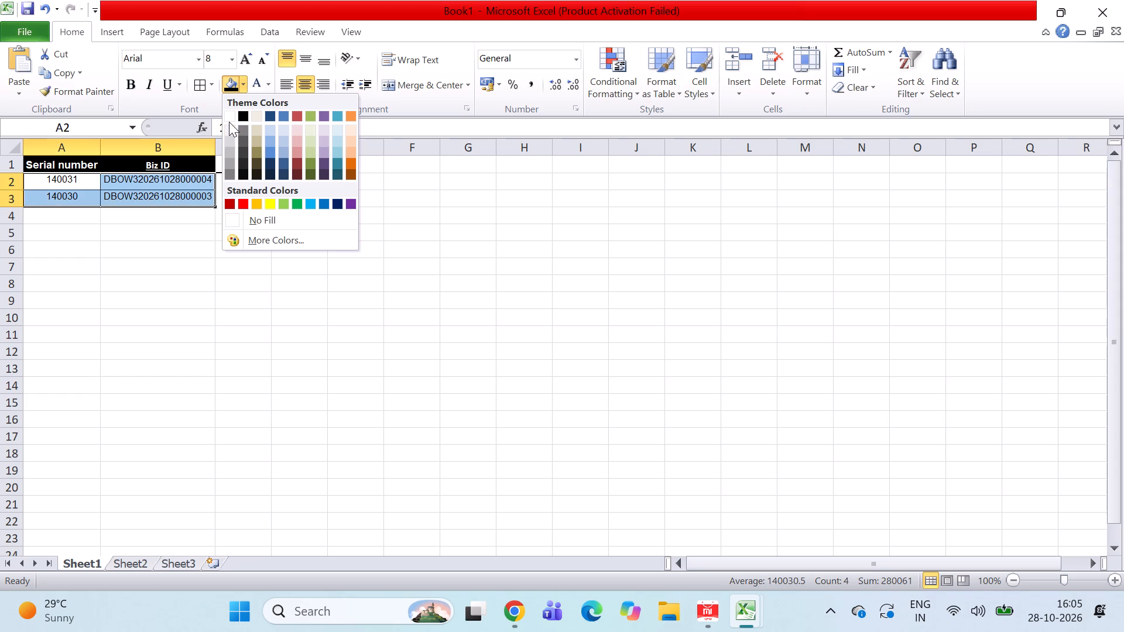
pyautogui.click(229, 128)
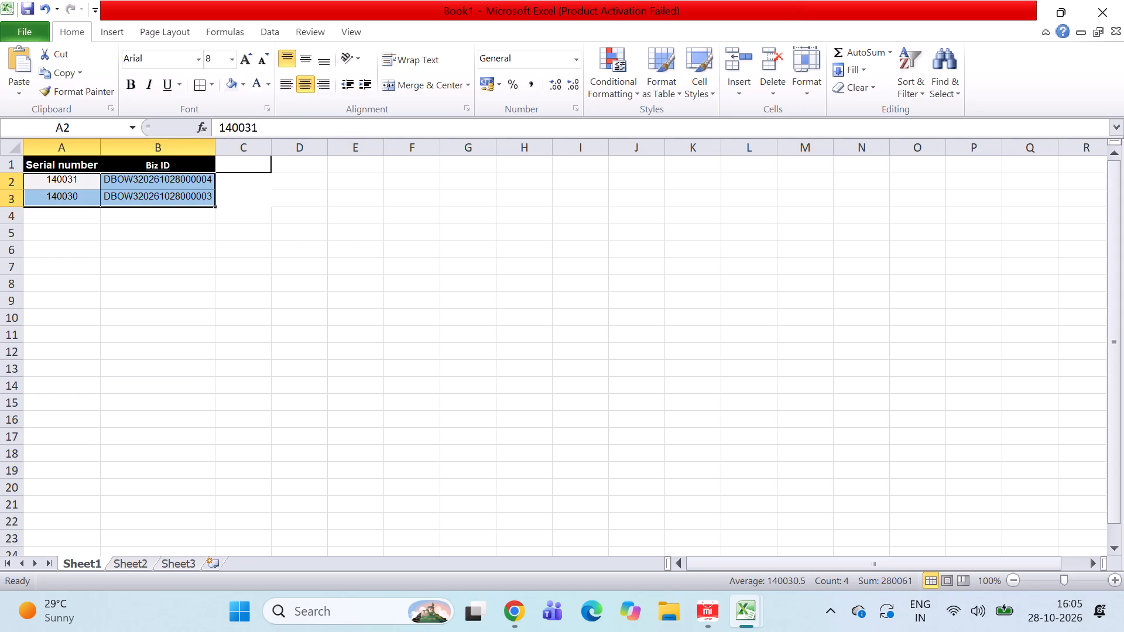
pyautogui.click(143, 233)
pyautogui.press('Up')
pyautogui.press('Up')
pyautogui.press('Up')
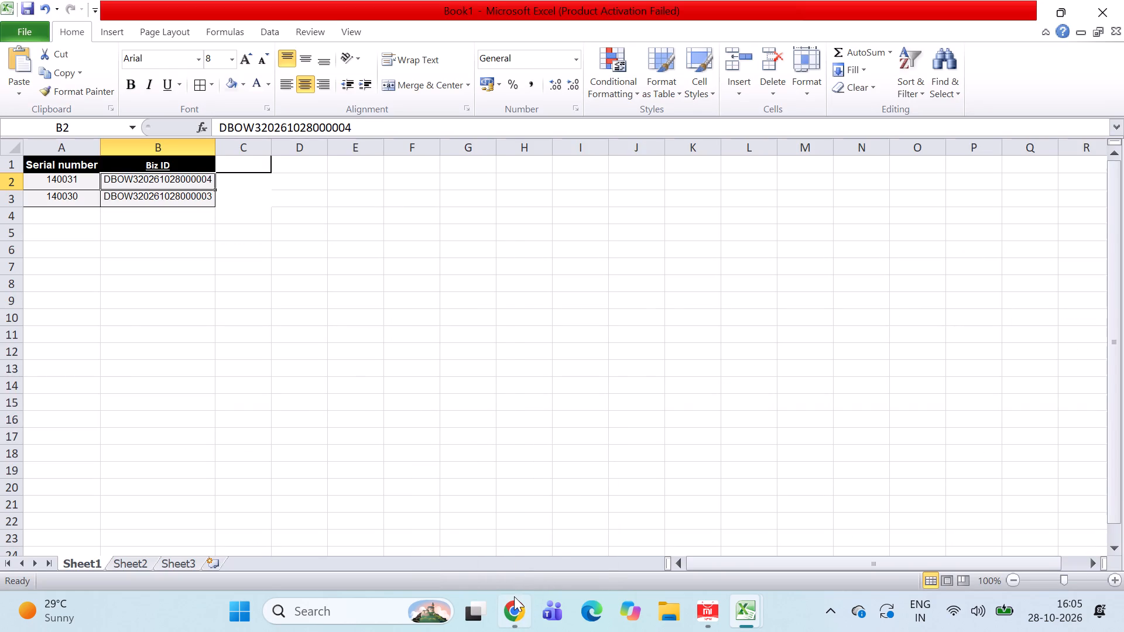
pyautogui.click(669, 191)
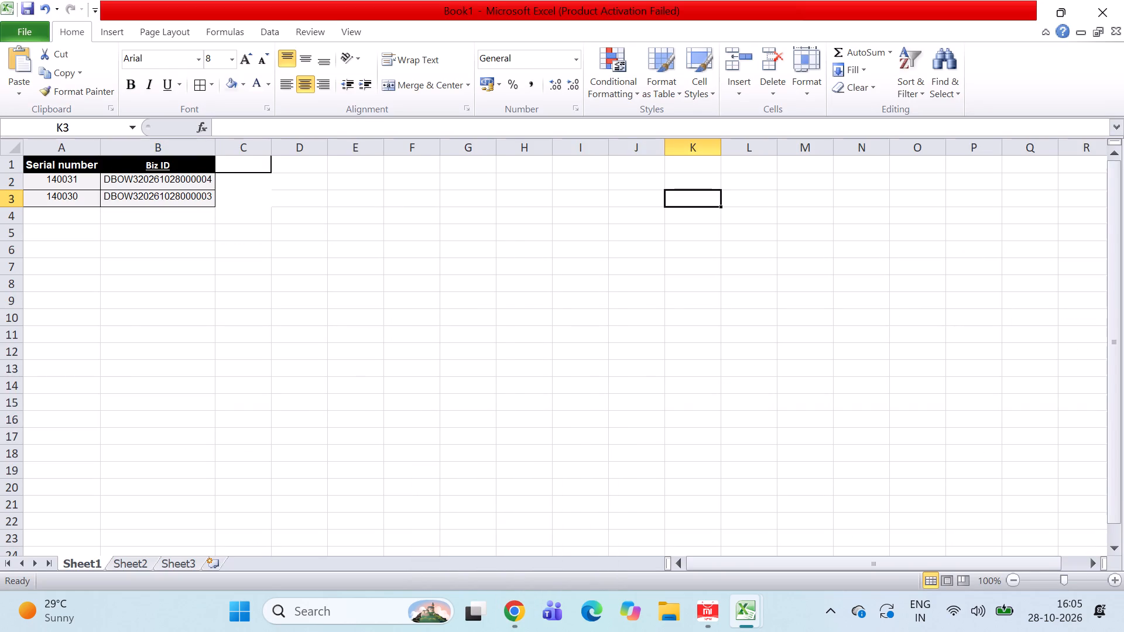
# Switch to the Query transfer order page in Chrome, clear its text selection, and check the two new orders against the Excel table.
pyautogui.click(506, 621)
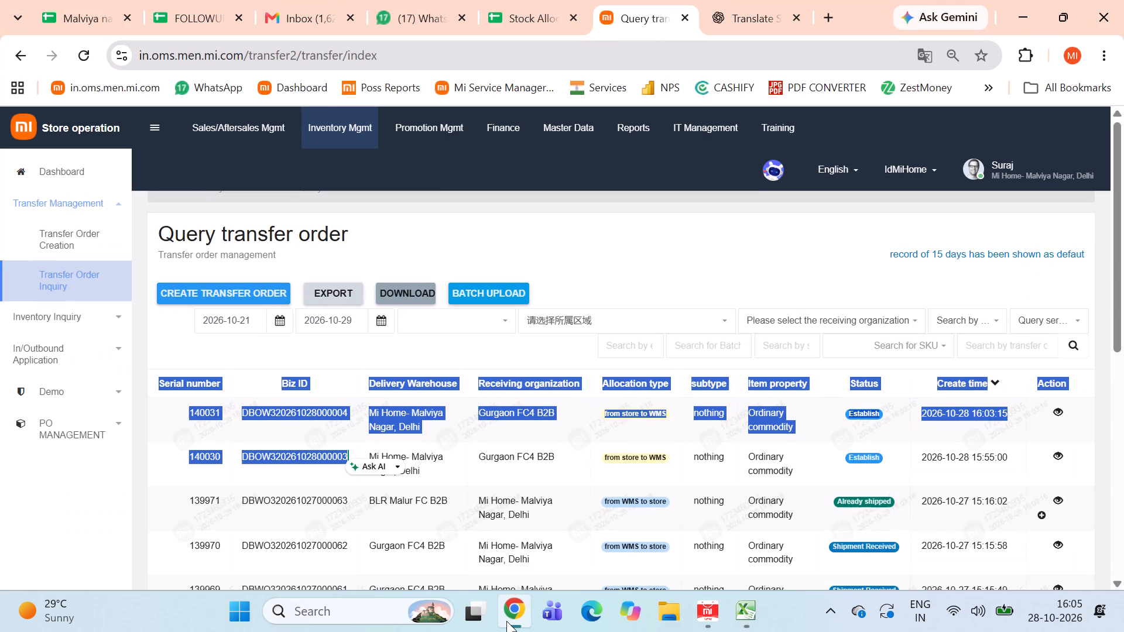
pyautogui.click(616, 249)
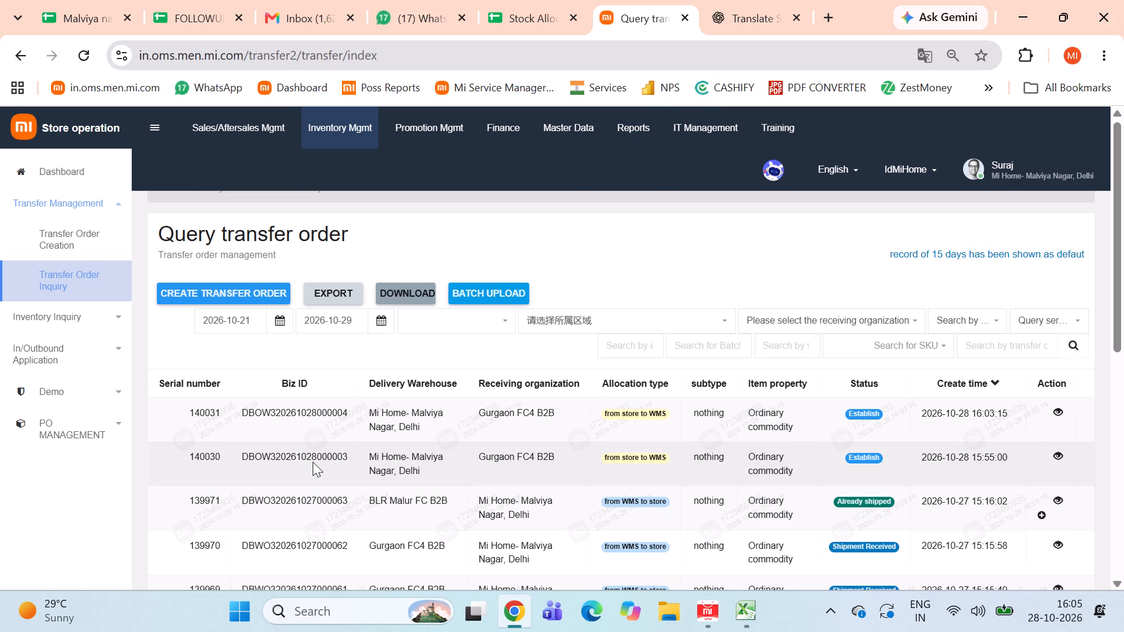
pyautogui.hotkey('alt', 'Tab')
pyautogui.hotkey('alt', 'Tab')
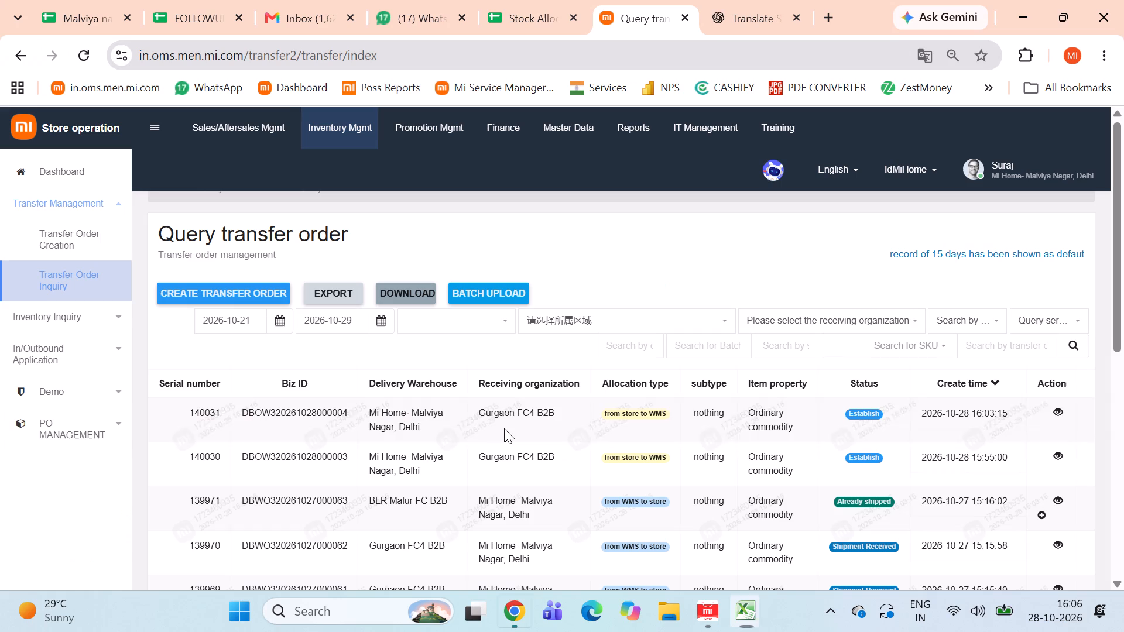
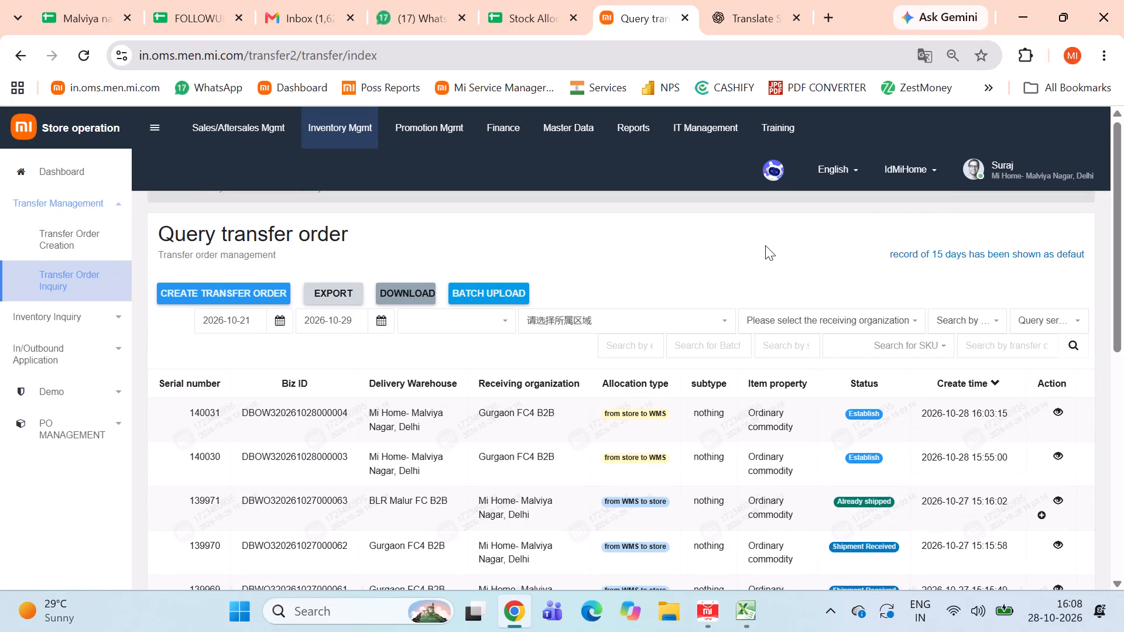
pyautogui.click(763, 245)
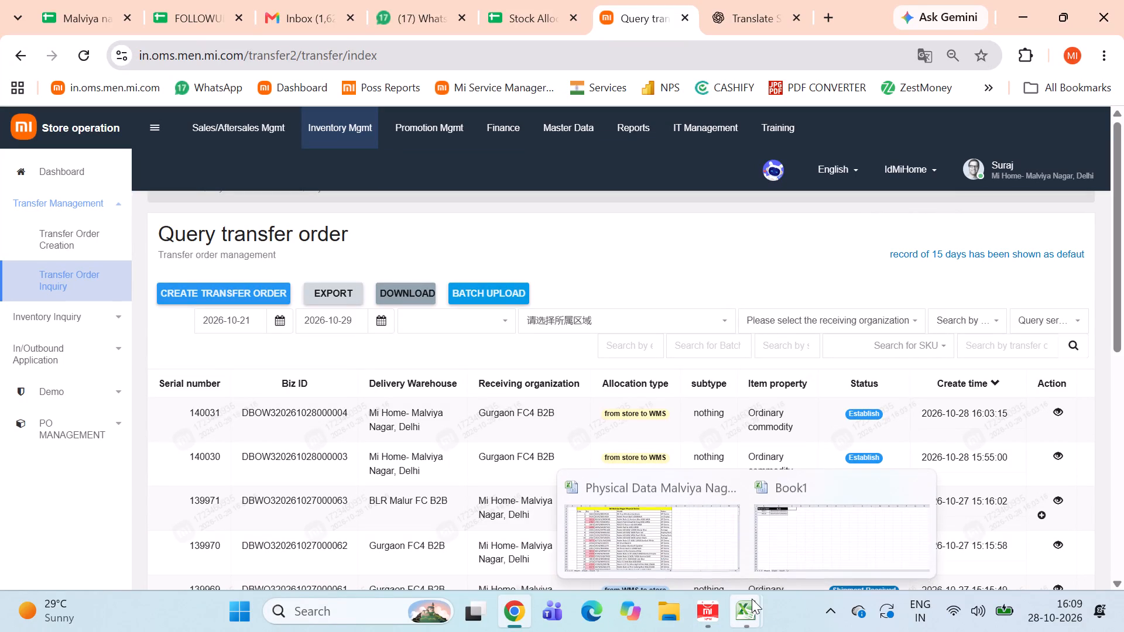
# Check the two-order table in the Book1 workbook in Excel and return to the Query transfer order page in Chrome.
pyautogui.click(799, 554)
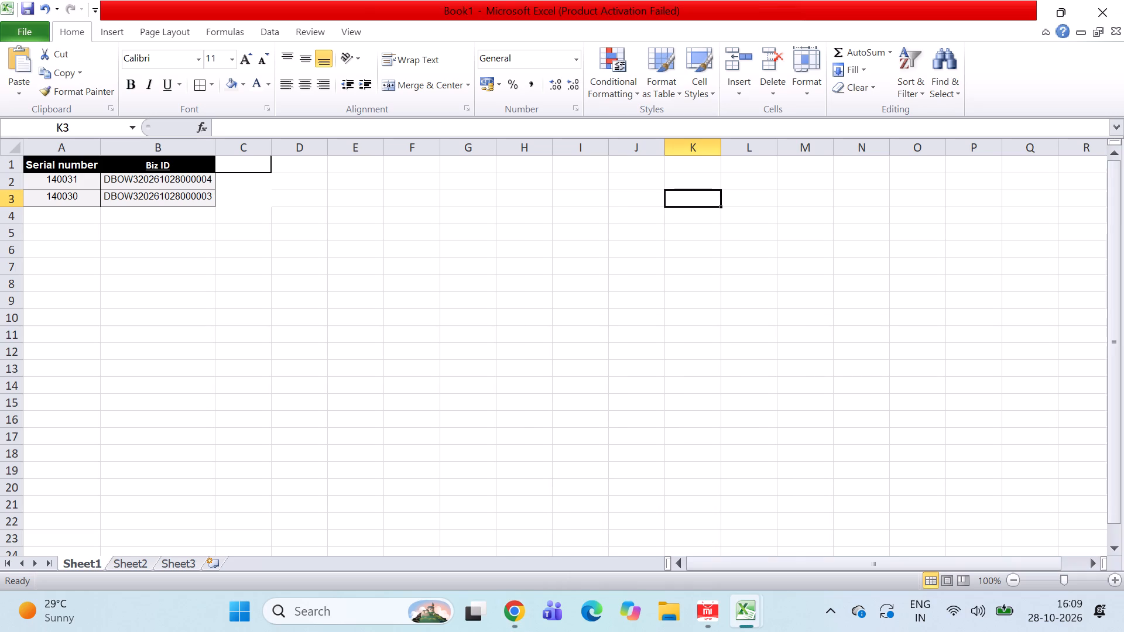
pyautogui.click(520, 606)
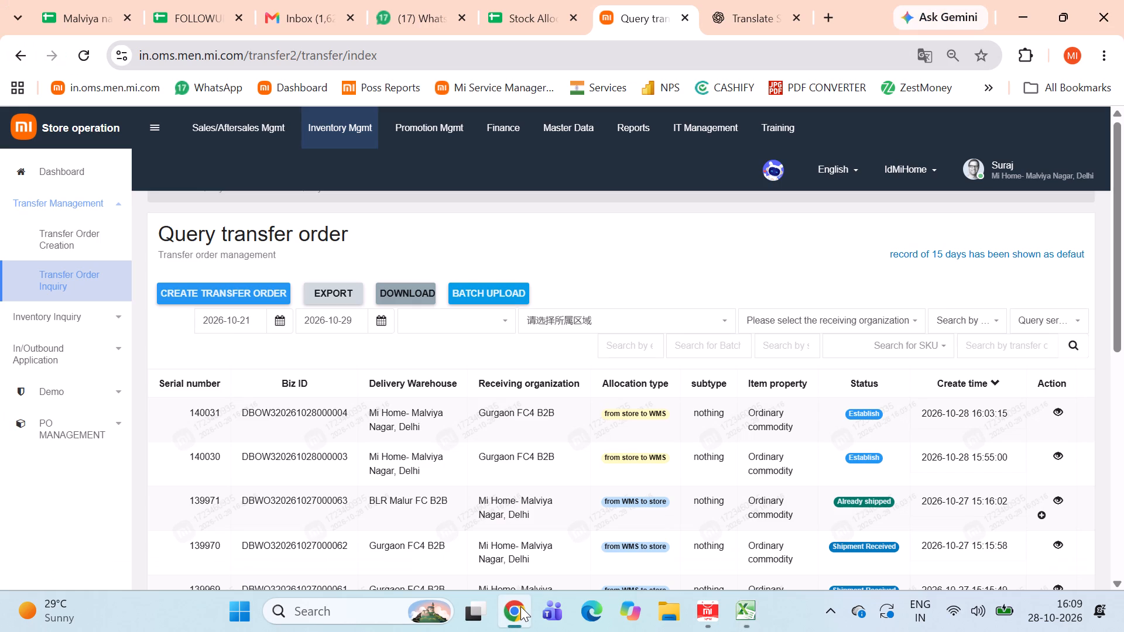